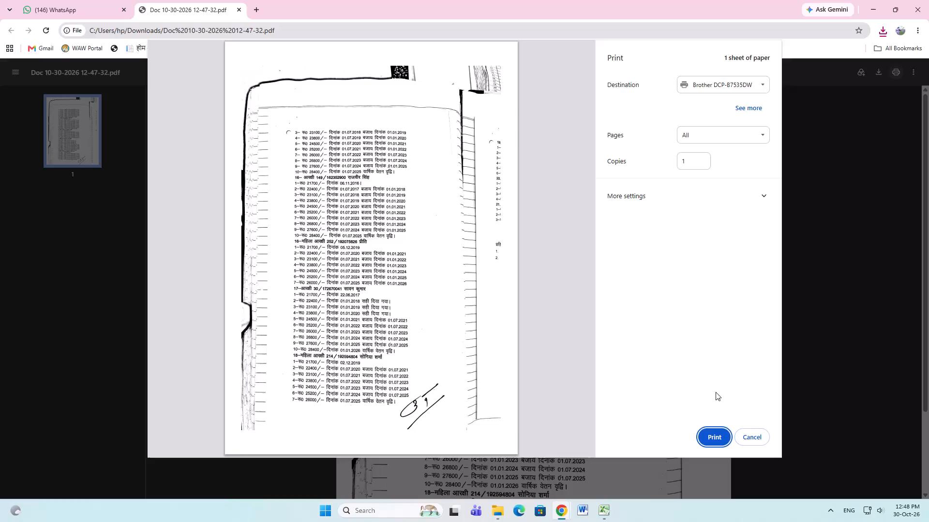
Print one copy of all pages of the scanned PDF on the Brother DCP-B7535DW printer.
click(708, 432)
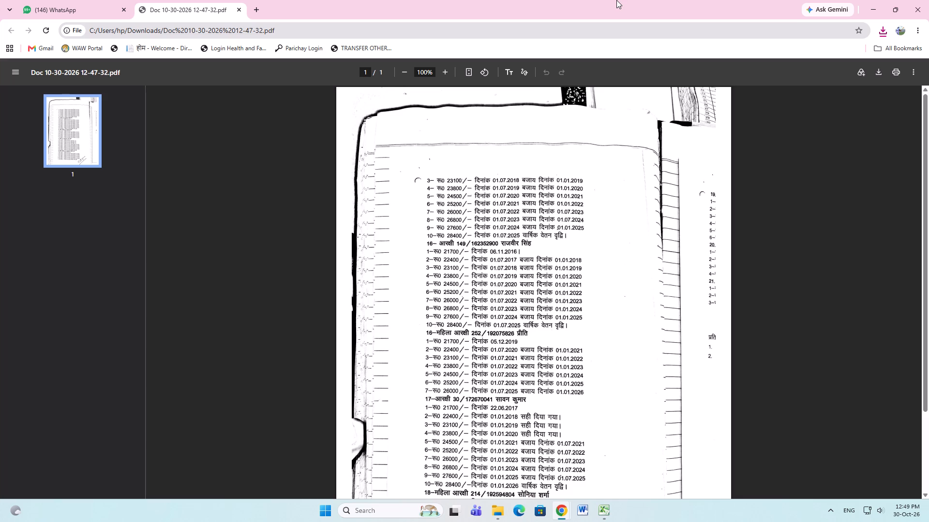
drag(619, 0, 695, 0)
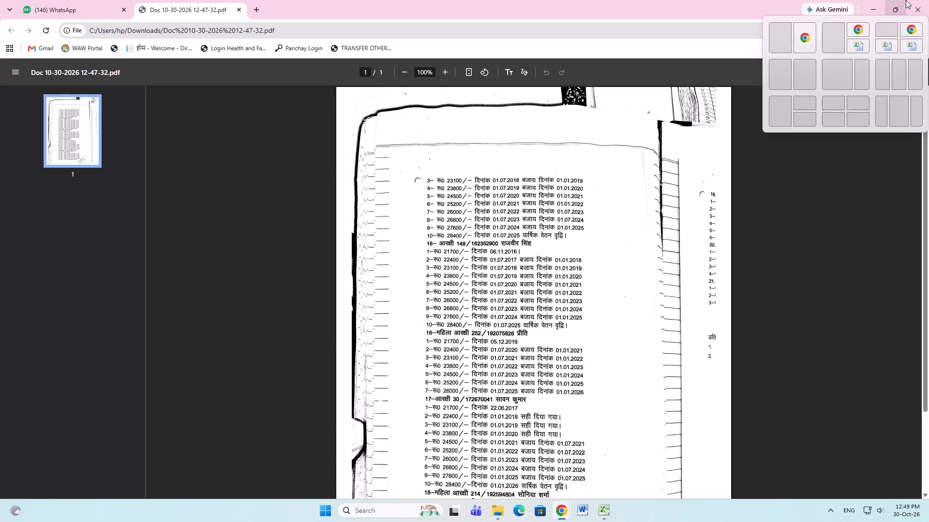
Open the print settings for the same scanned PDF again.
key(Return)
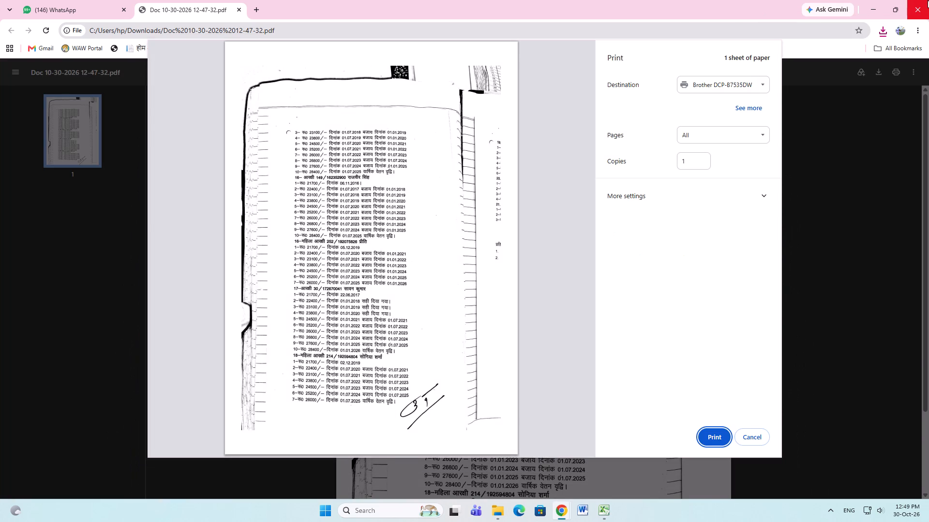
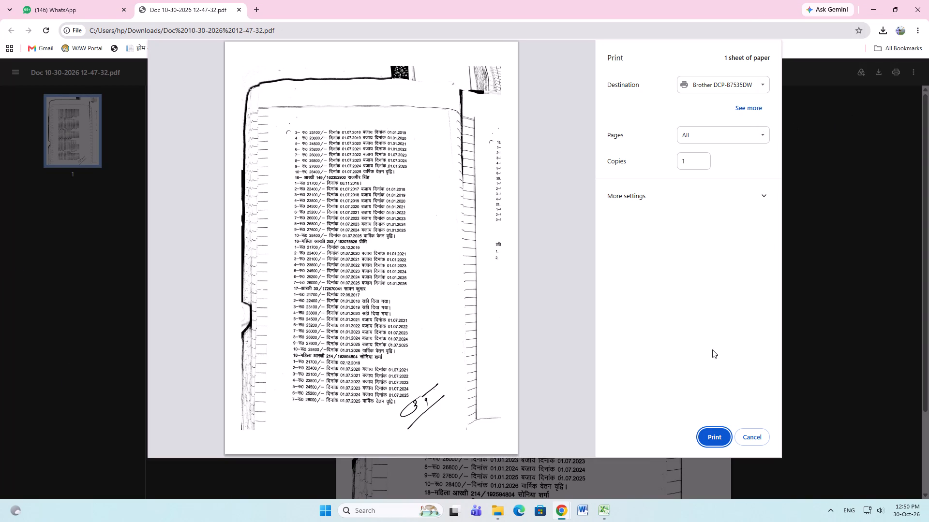
Dismiss the reopened print settings without printing the scanned PDF again.
click(744, 439)
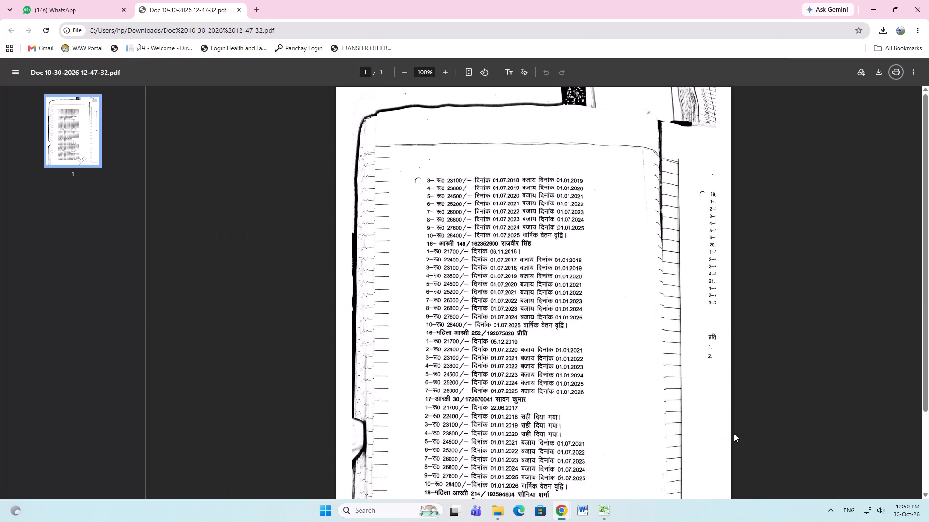
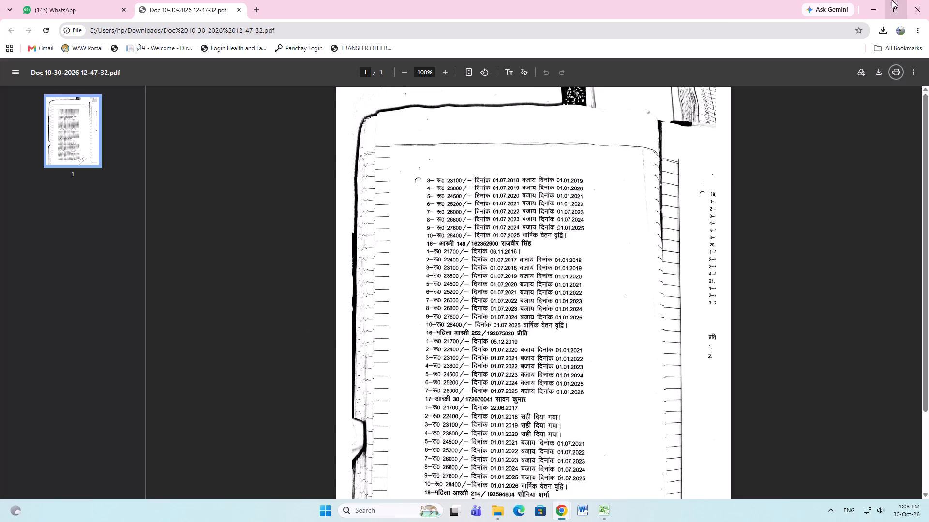
Switch to the 2016 BATCH 1ST ACP workbook and search it for the constable's PNO number.
click(867, 0)
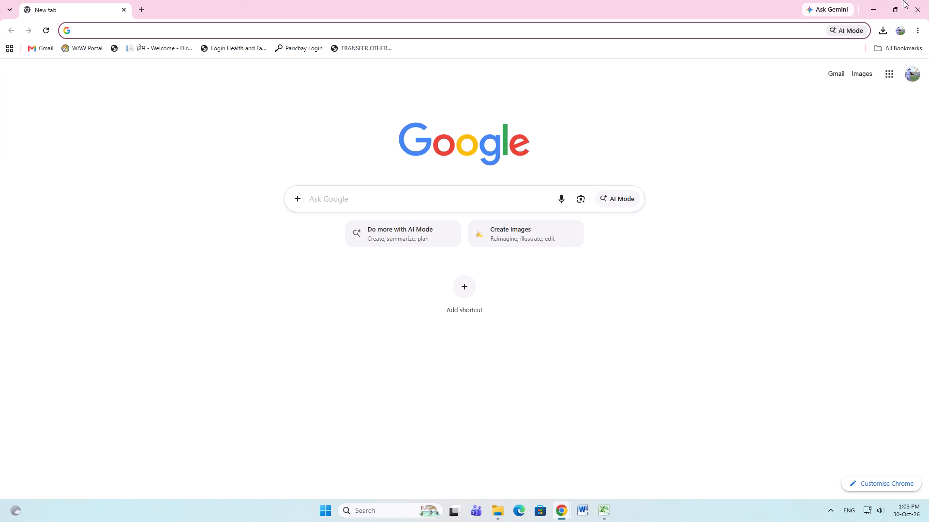
click(876, 3)
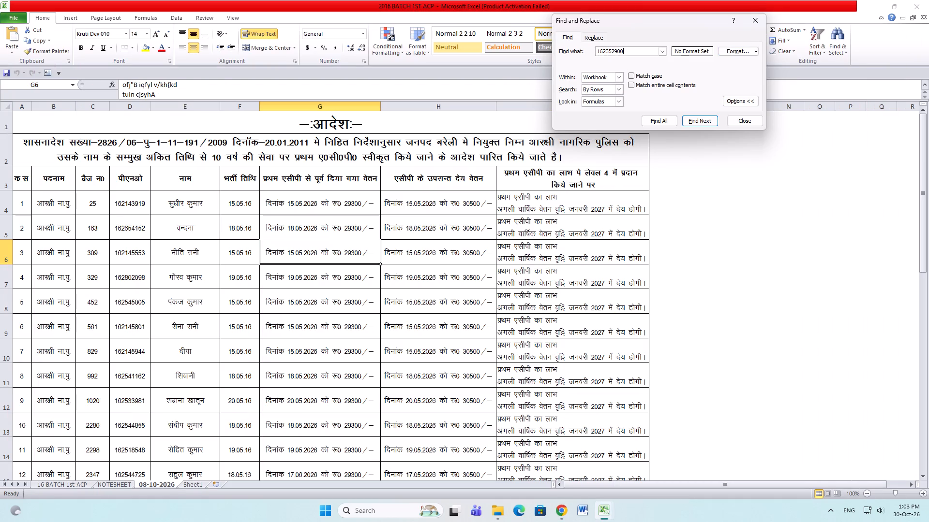
click(358, 232)
double_click(599, 45)
click(605, 47)
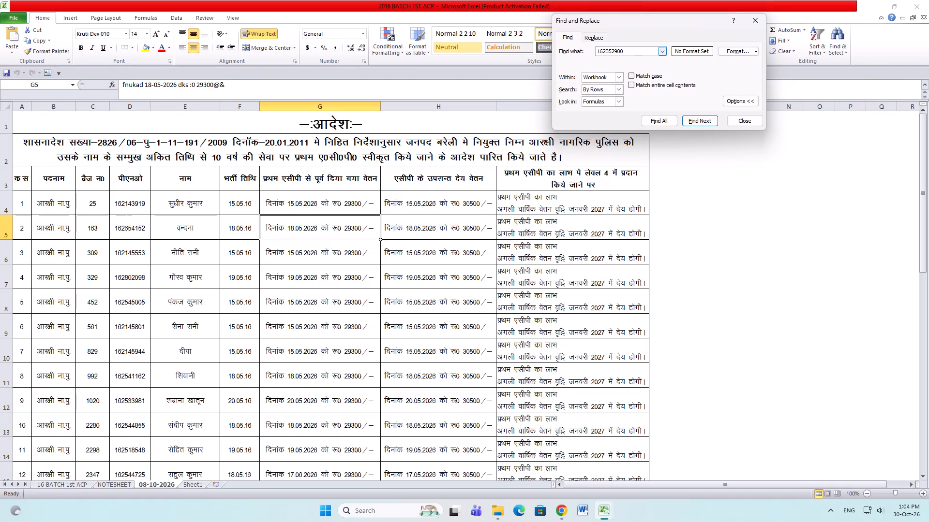
double_click(606, 48)
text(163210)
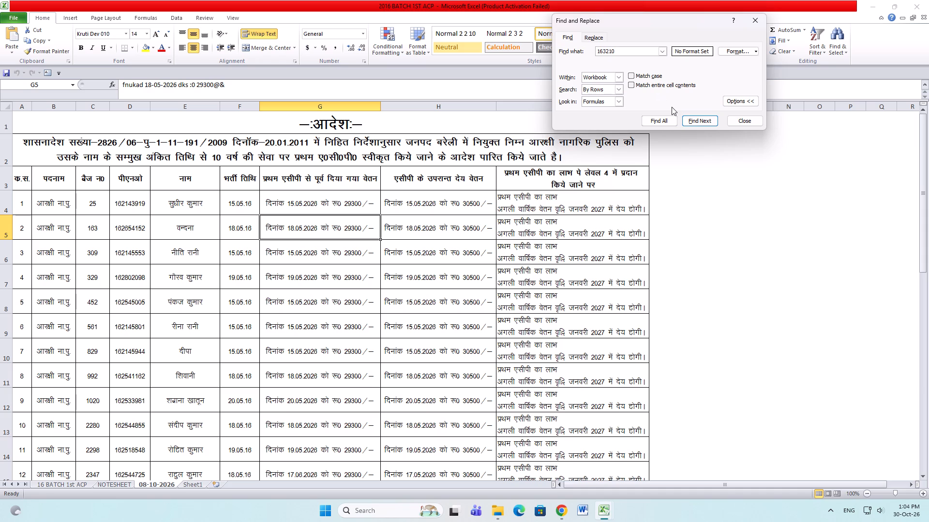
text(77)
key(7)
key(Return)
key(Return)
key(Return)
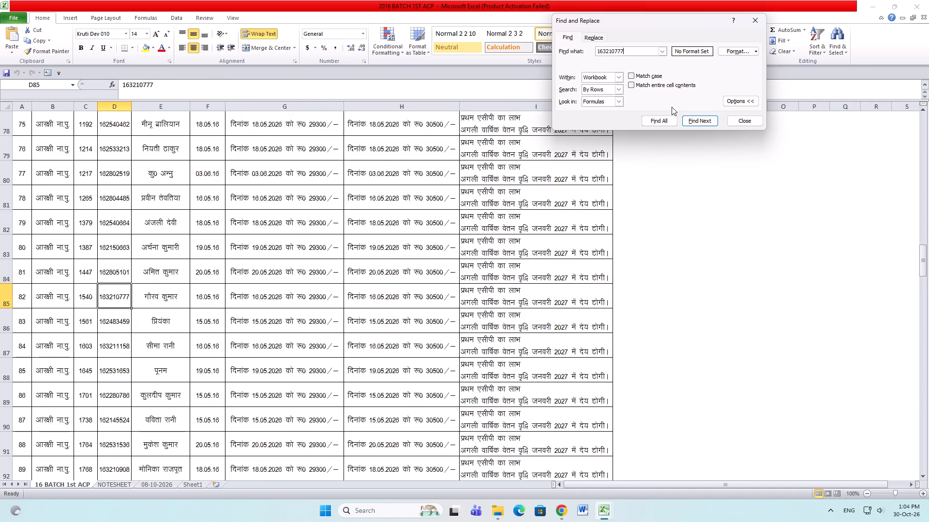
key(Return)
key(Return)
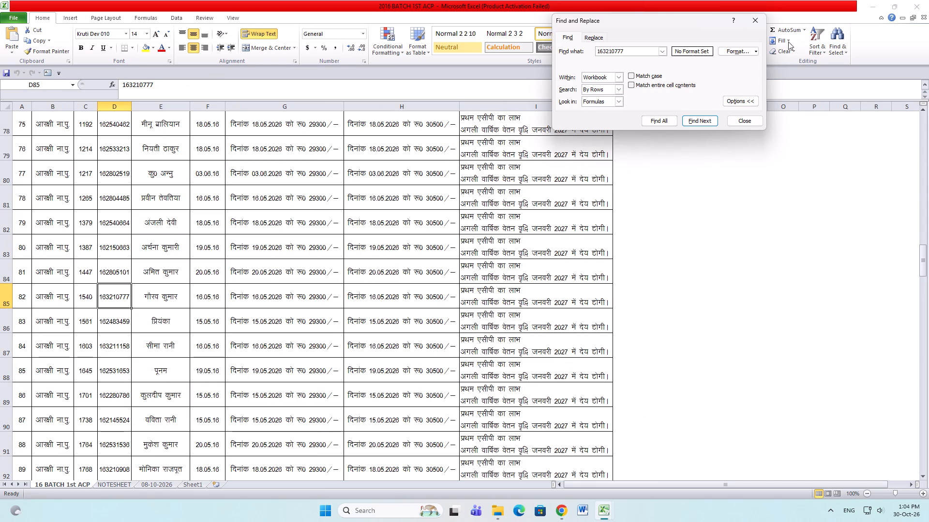
Open the ACP Chippi document from the INCRIMENT JULY 2026 folder and dismiss the activation notice.
click(873, 7)
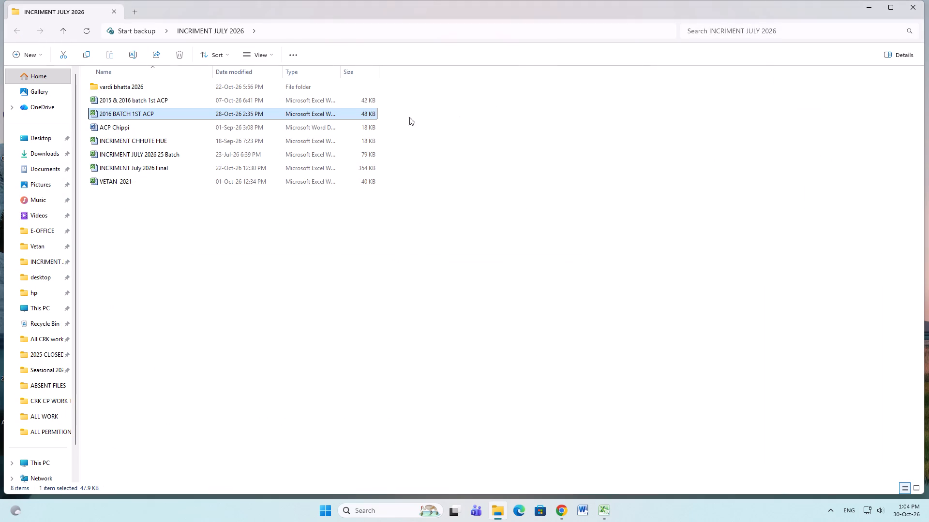
double_click(168, 127)
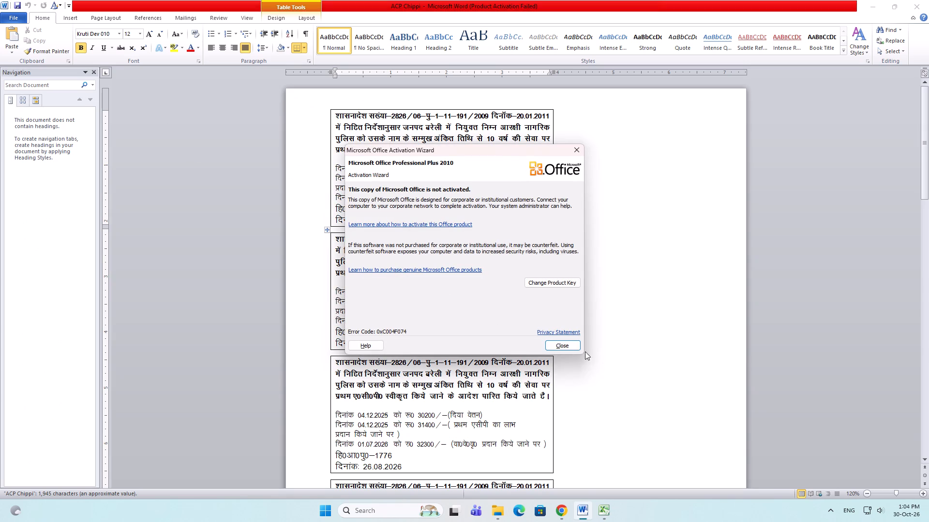
click(572, 347)
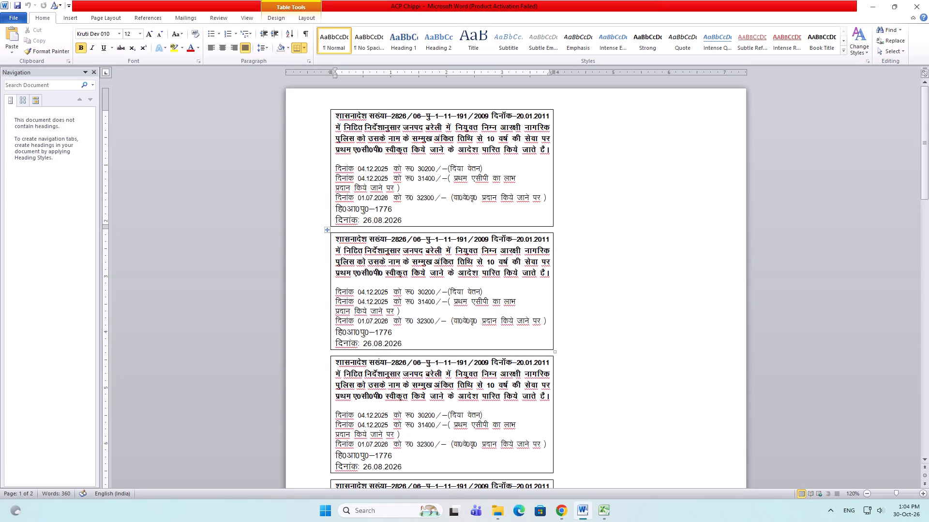
Delete the pay lines, the हि0आ0पु0 number and the date from the slip on page 2, keeping its bold order paragraph.
scroll(456, 291, down, 12)
scroll(448, 287, down, 15)
scroll(444, 290, up, 2)
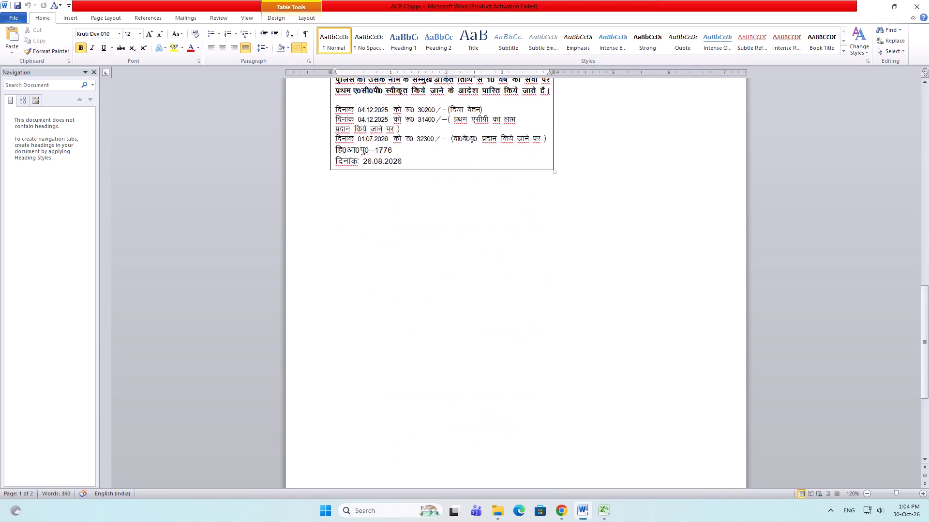
scroll(444, 290, up, 4)
drag(426, 297, 344, 239)
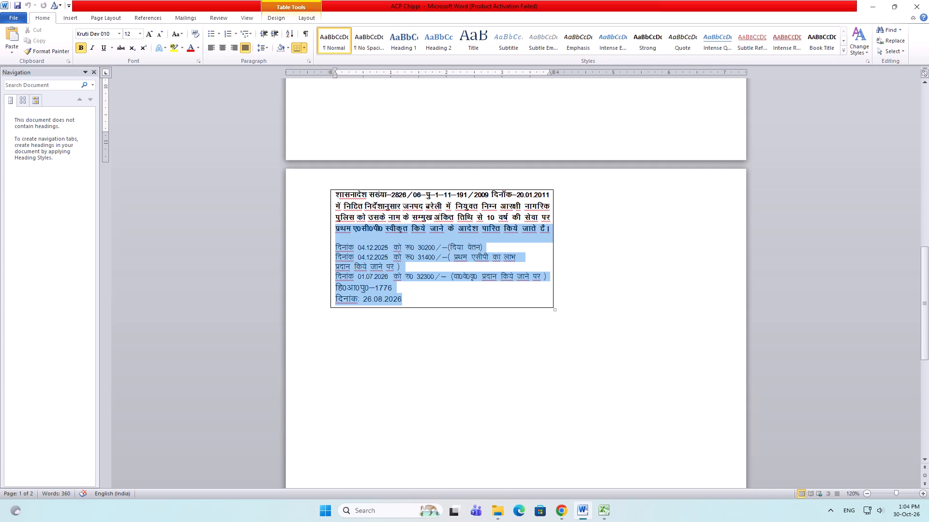
drag(344, 239, 335, 217)
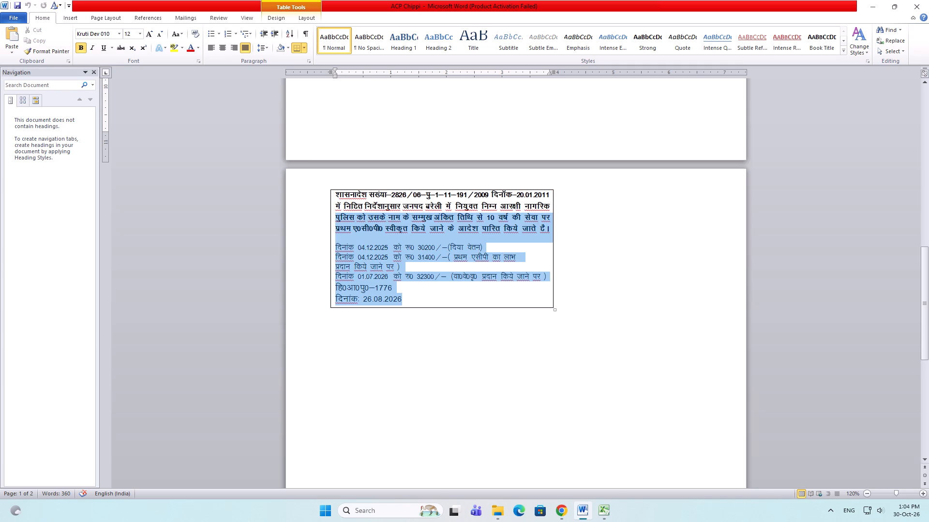
drag(335, 217, 332, 248)
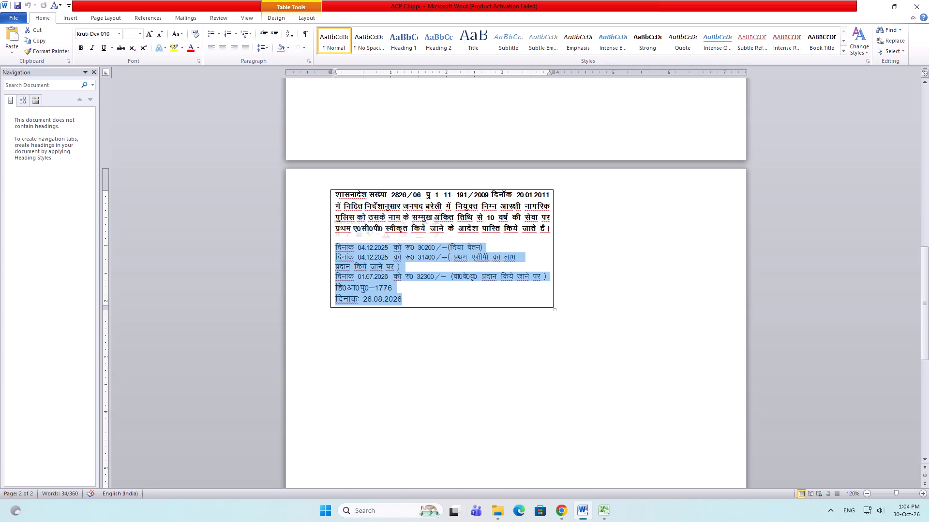
key(Delete)
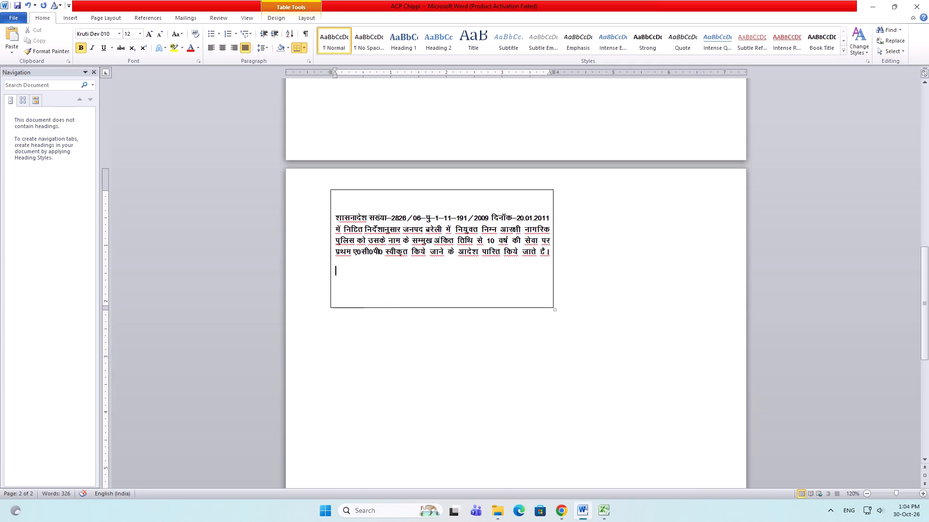
Start the first pay line under the order paragraph of the page 2 slip with "दिनांक 16.05.2016 को रु–".
scroll(372, 249, up, 6)
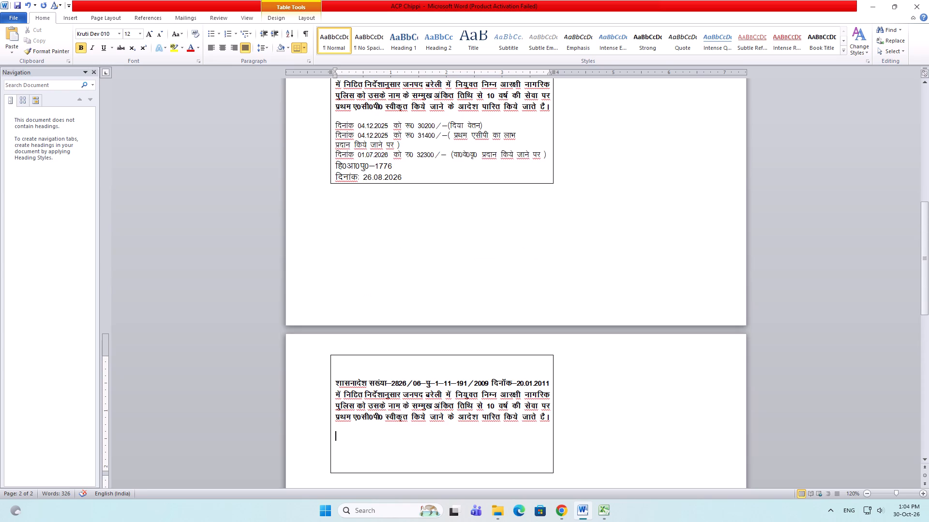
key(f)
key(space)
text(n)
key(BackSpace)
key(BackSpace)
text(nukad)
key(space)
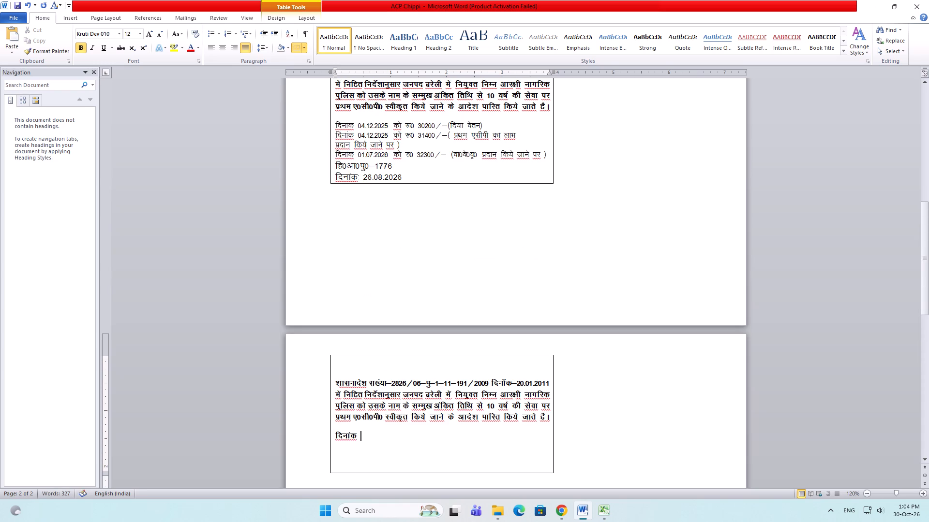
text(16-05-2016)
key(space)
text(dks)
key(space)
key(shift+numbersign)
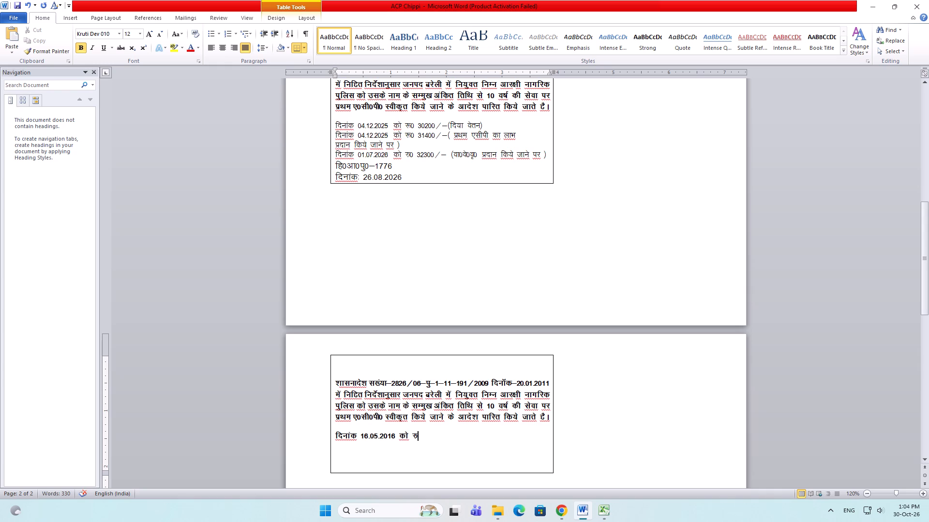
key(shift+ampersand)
Correct the year in the new pay line's date to 2026.
click(387, 435)
key(Delete)
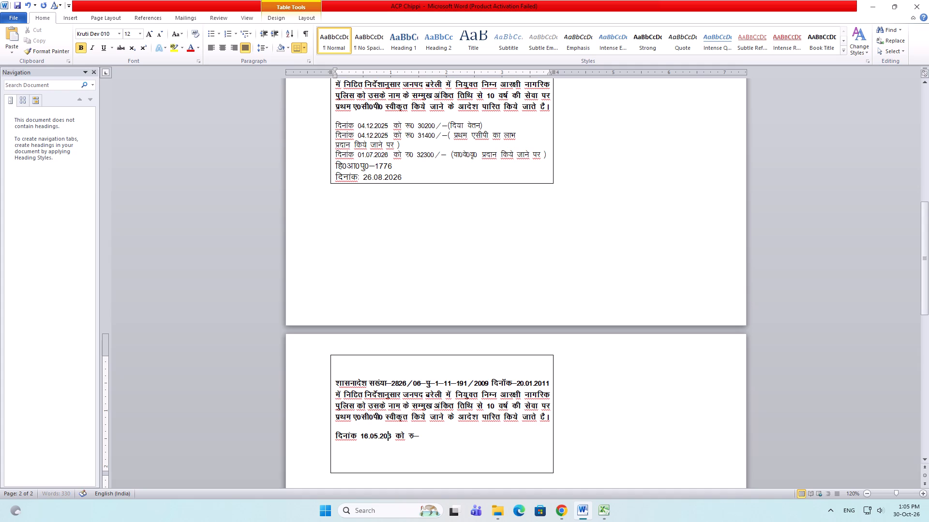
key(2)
Complete the first pay line with "29300/–(दिया वेतन)" and start a new line below it.
click(436, 435)
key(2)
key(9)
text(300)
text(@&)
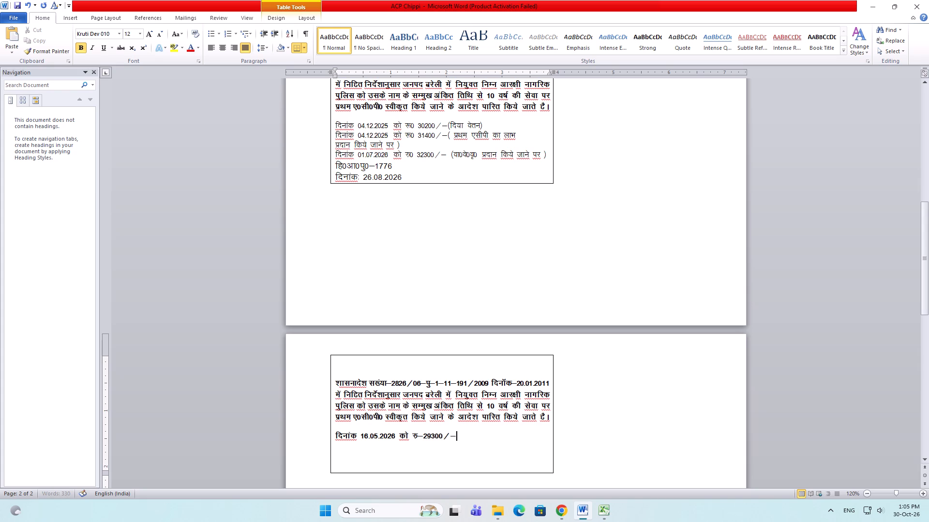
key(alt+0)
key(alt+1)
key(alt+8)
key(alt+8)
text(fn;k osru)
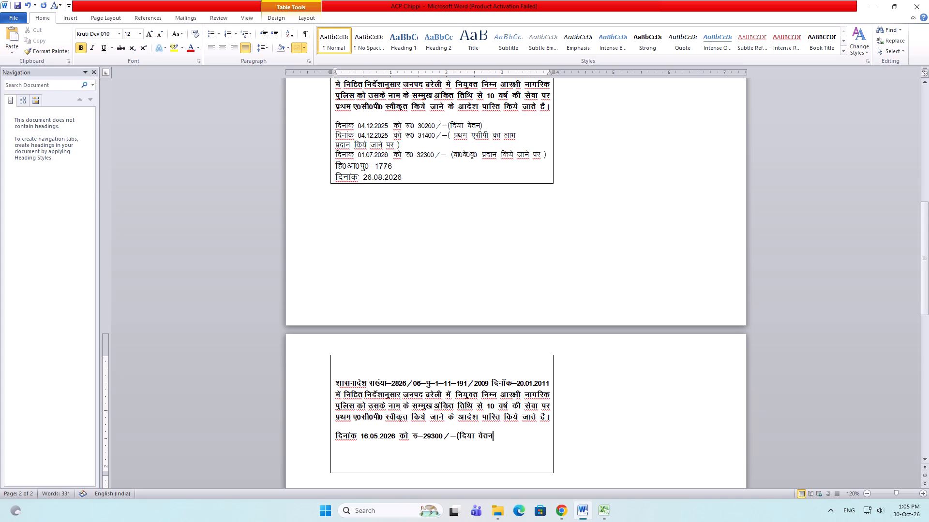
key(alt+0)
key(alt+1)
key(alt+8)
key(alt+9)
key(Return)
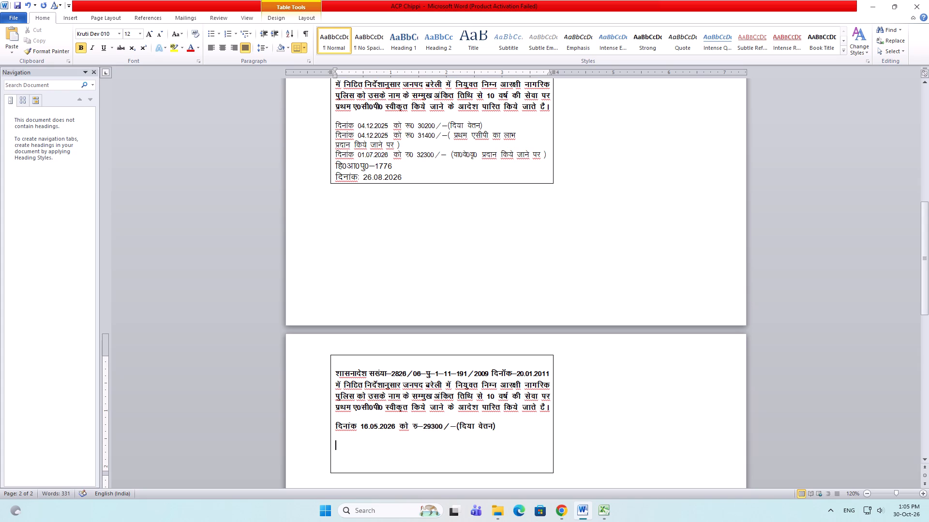
Start the second pay line of the page 2 slip with "दिनांक 04.12.2025 को रु–30200".
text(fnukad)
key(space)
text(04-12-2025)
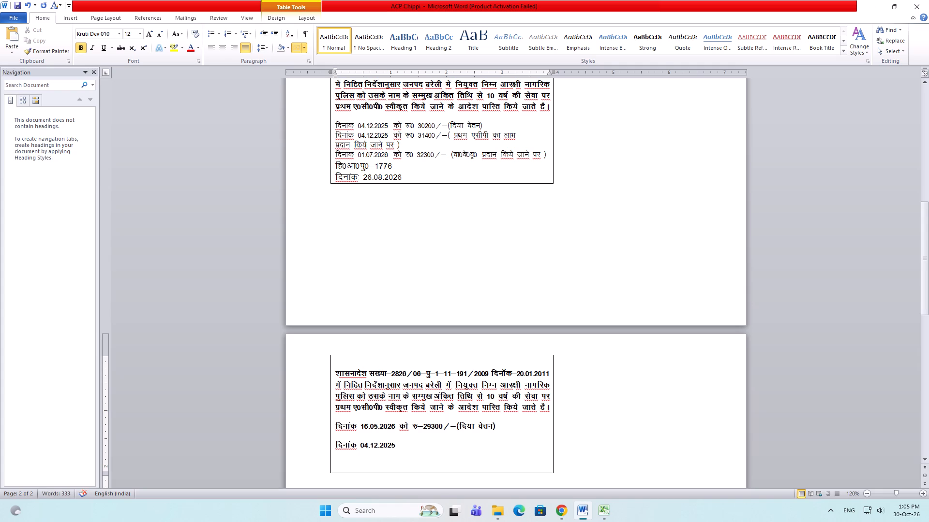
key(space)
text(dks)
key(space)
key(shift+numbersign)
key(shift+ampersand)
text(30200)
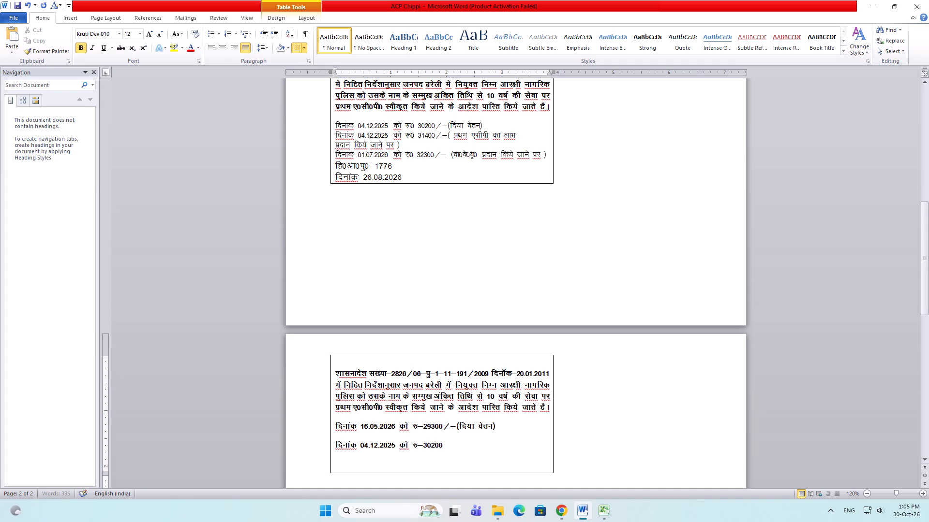
Check the constable's record in the 2016 BATCH 1ST ACP workbook and correct the second pay line's amount to "30500/–".
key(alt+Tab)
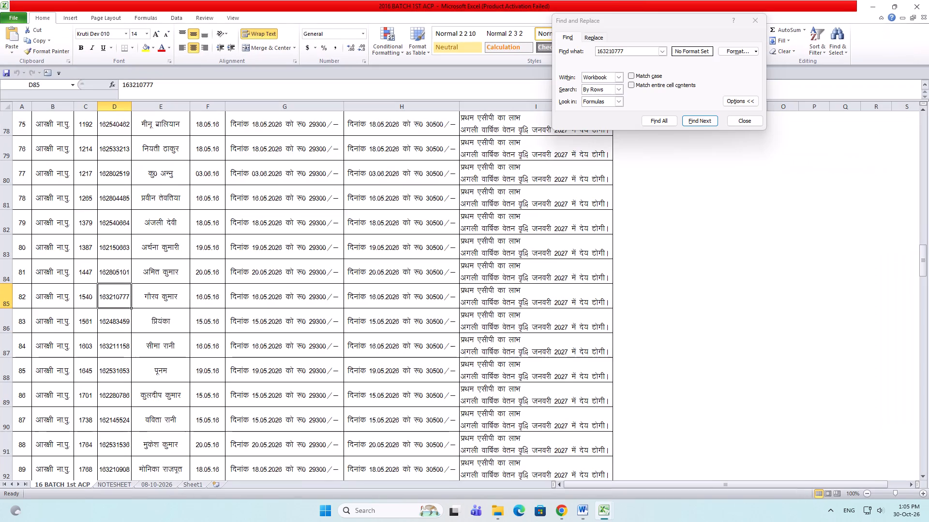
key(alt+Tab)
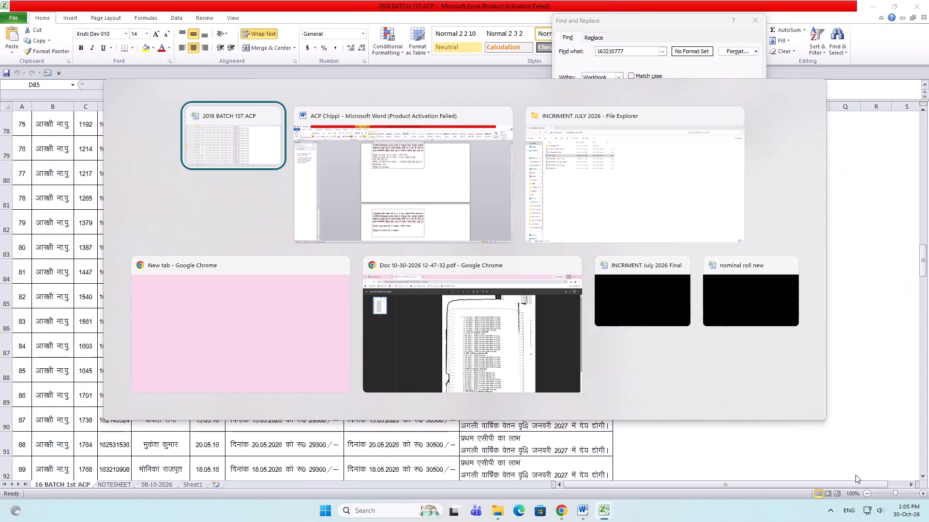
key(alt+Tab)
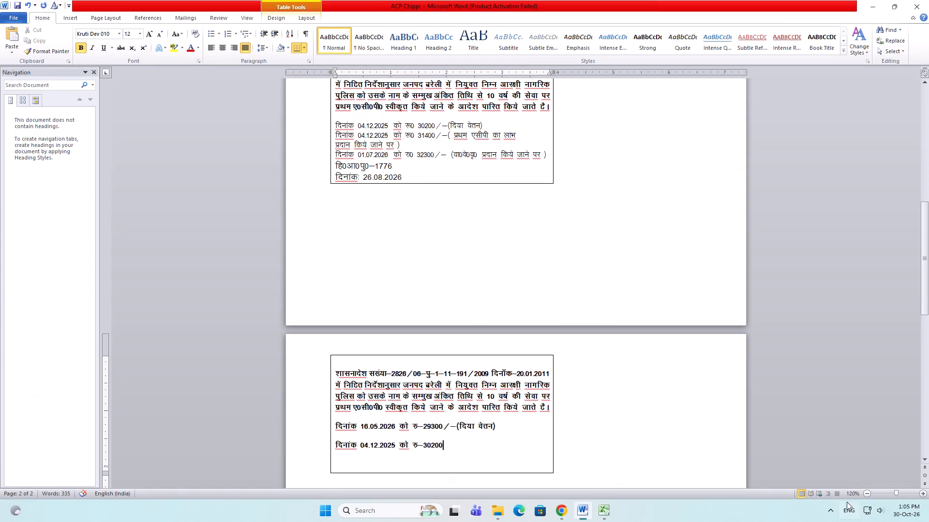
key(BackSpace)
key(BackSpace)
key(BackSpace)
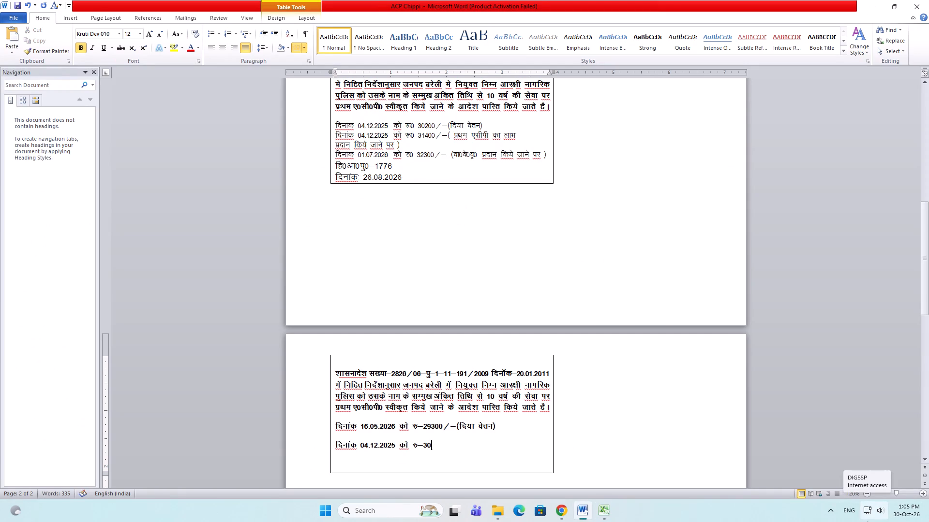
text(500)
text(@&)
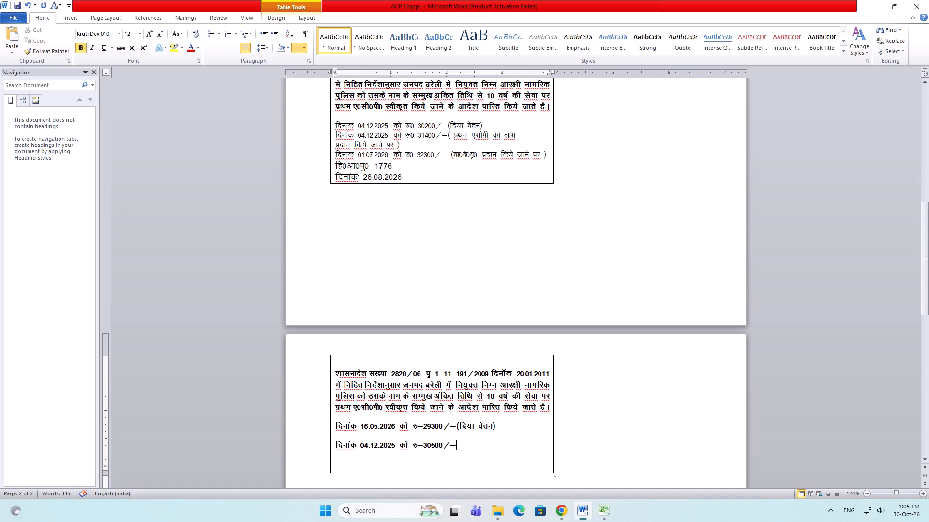
Copy "/–( प्रथम एसीपी का लाभ प्रदान किये जाने पर )" from the page 1 slip to the end of the second pay line.
drag(447, 135, 444, 140)
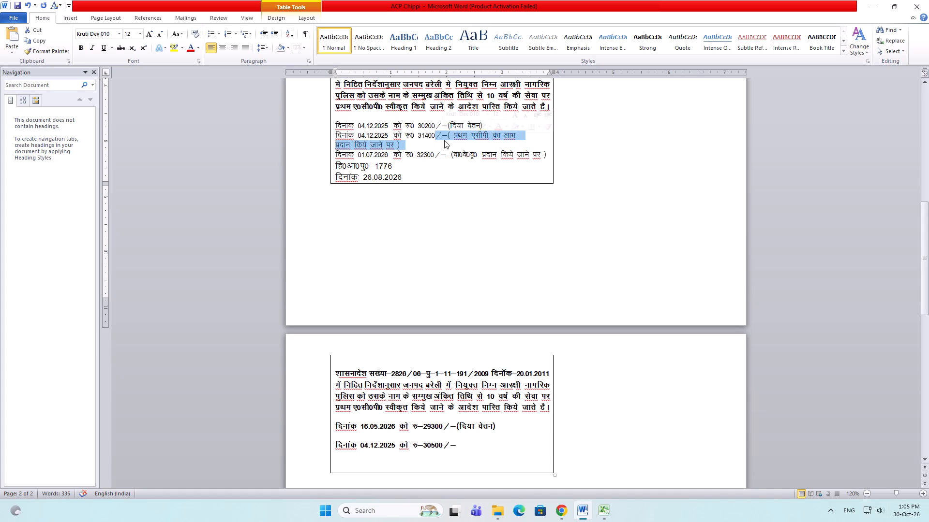
key(ctrl+c)
click(459, 444)
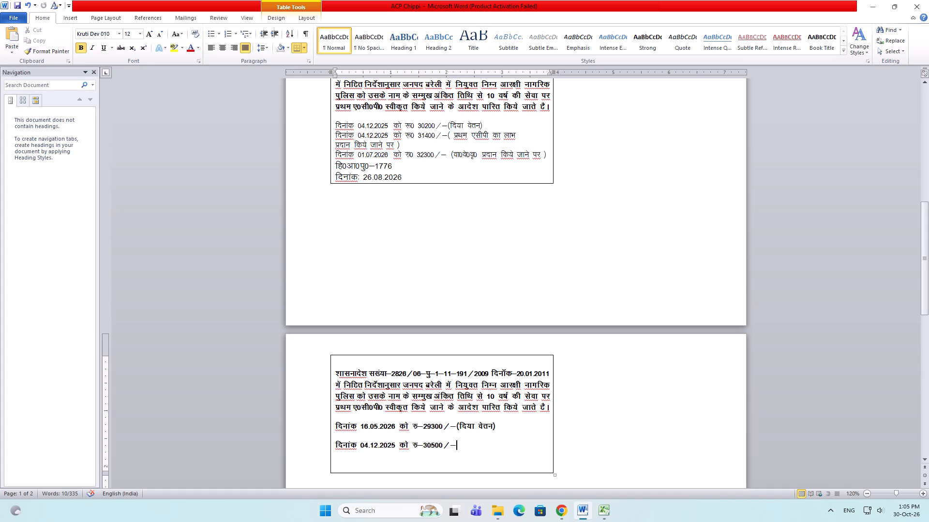
key(ctrl+v)
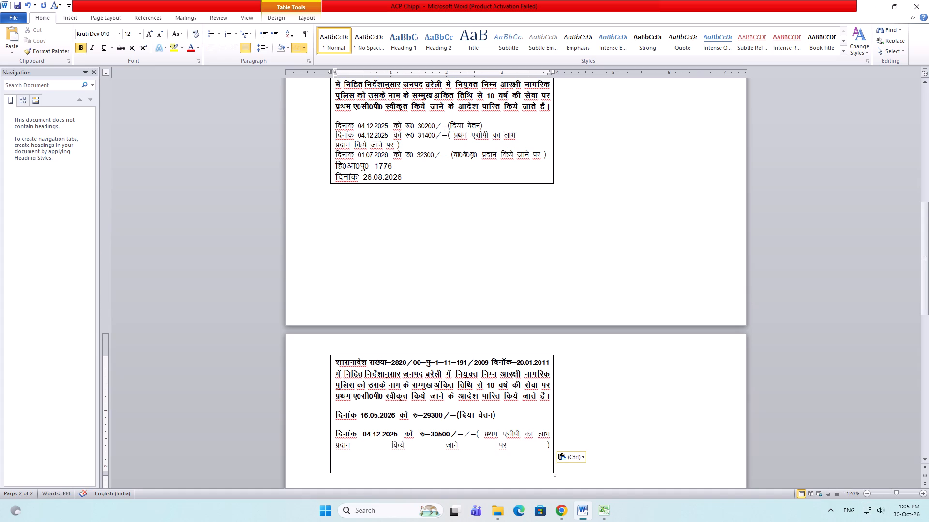
Set both pay lines of the page 2 slip to single line spacing and remove the space after their paragraphs.
drag(347, 415, 517, 451)
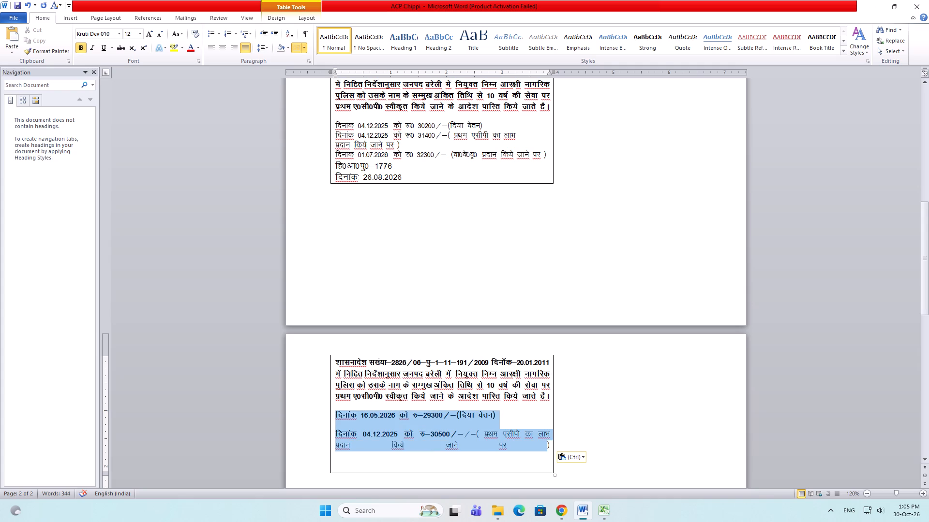
drag(517, 451, 550, 449)
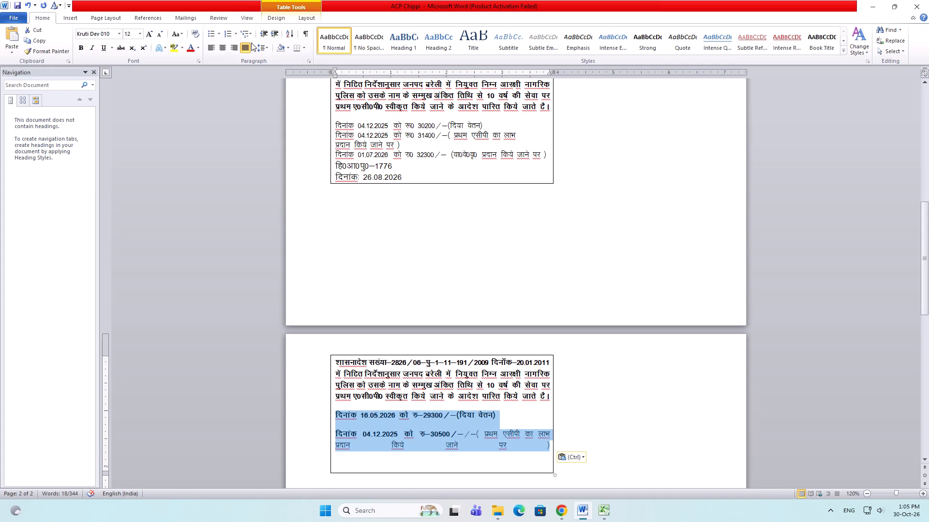
click(261, 45)
click(272, 54)
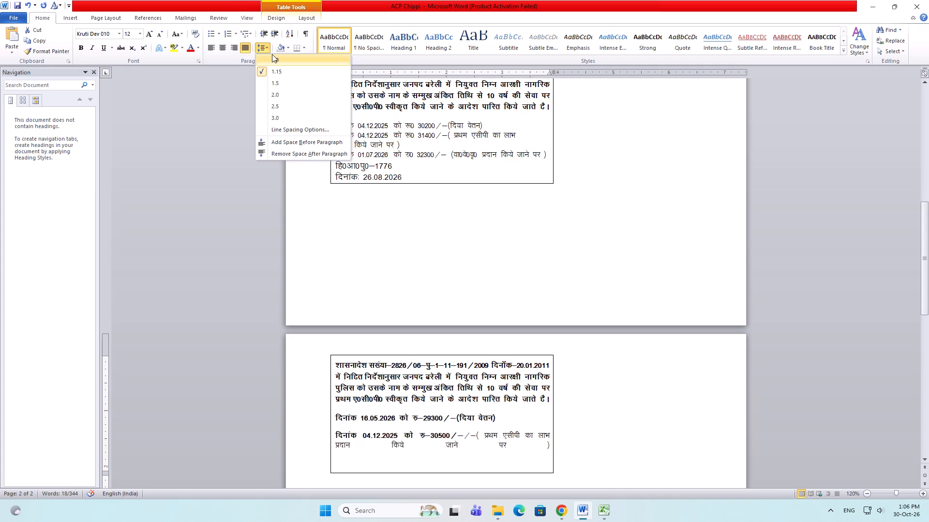
click(256, 47)
click(270, 150)
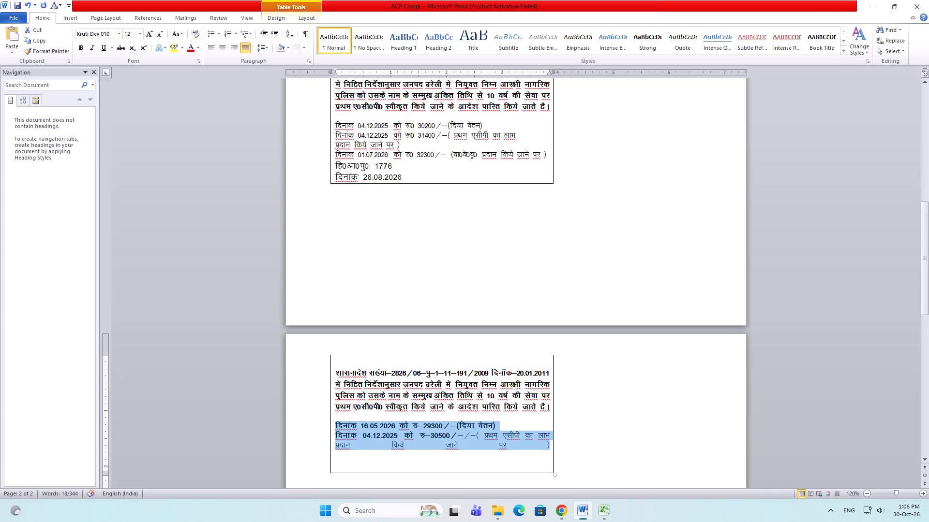
Left-align the second pay line to close the wide gaps in "प्रदान किये जाने पर )".
click(383, 441)
click(361, 449)
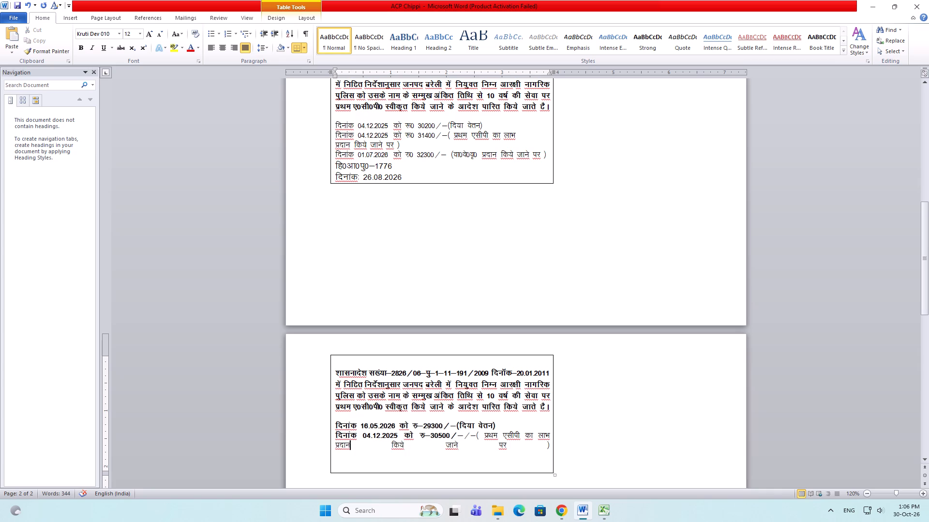
key(Delete)
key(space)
drag(550, 446, 352, 434)
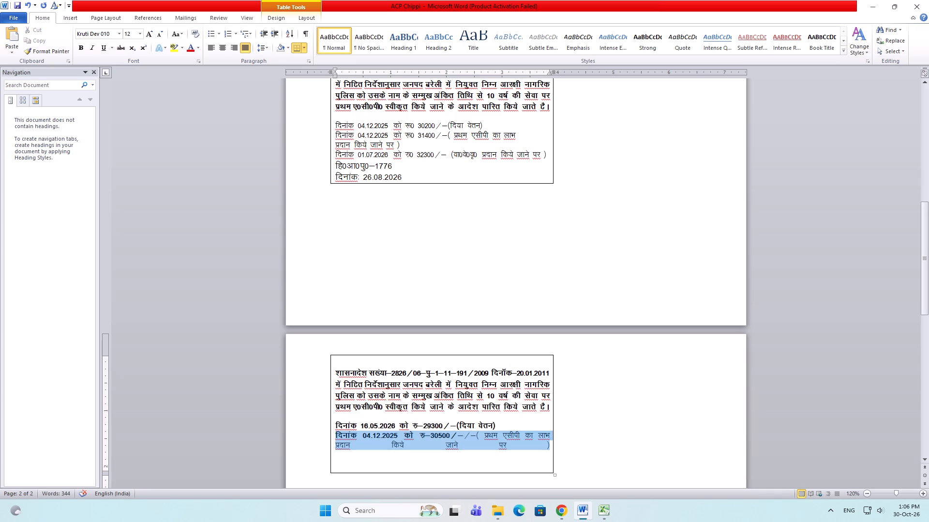
drag(352, 434, 334, 446)
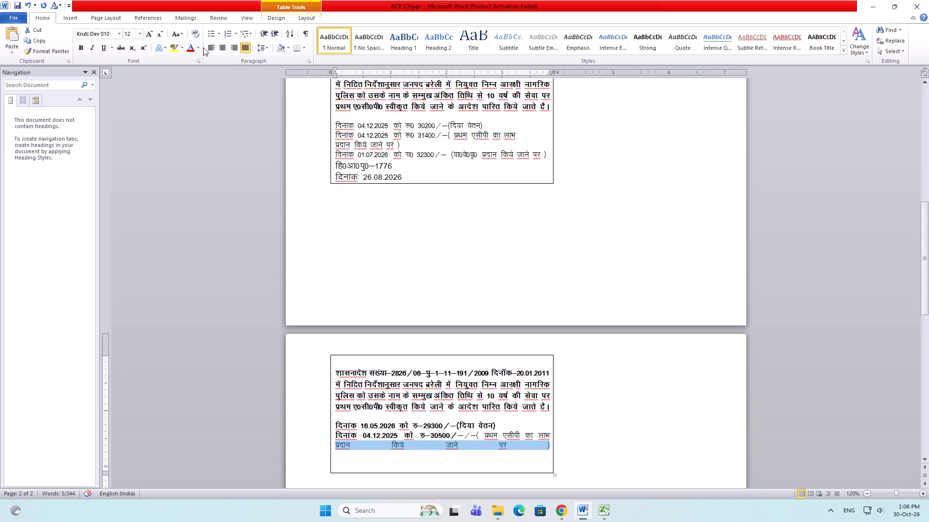
click(208, 47)
click(421, 460)
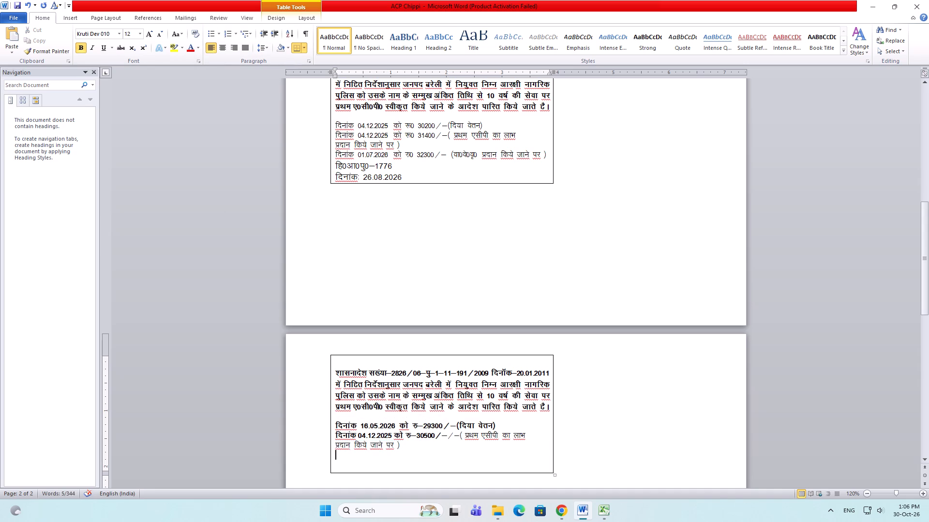
click(409, 445)
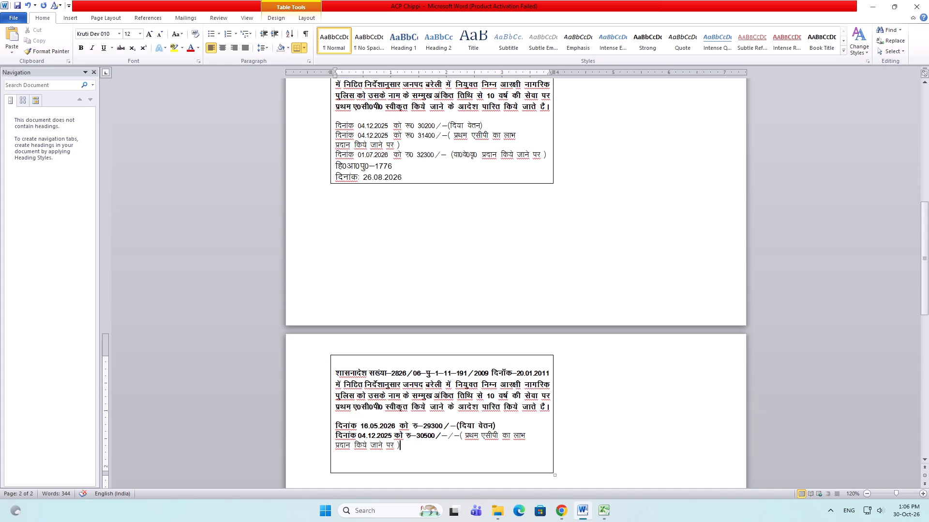
Remove the bold formatting from the two pay lines of the page 2 slip.
drag(335, 421, 473, 437)
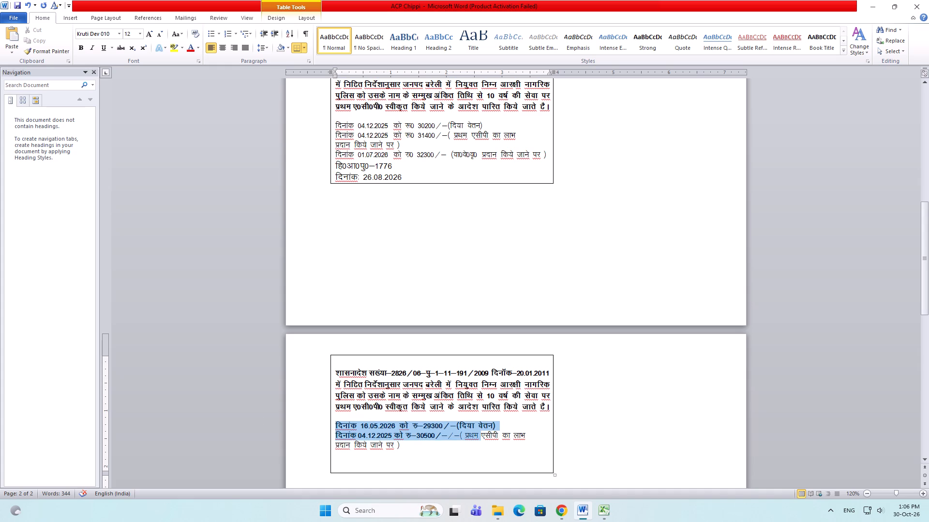
drag(473, 437, 483, 438)
double_click(81, 51)
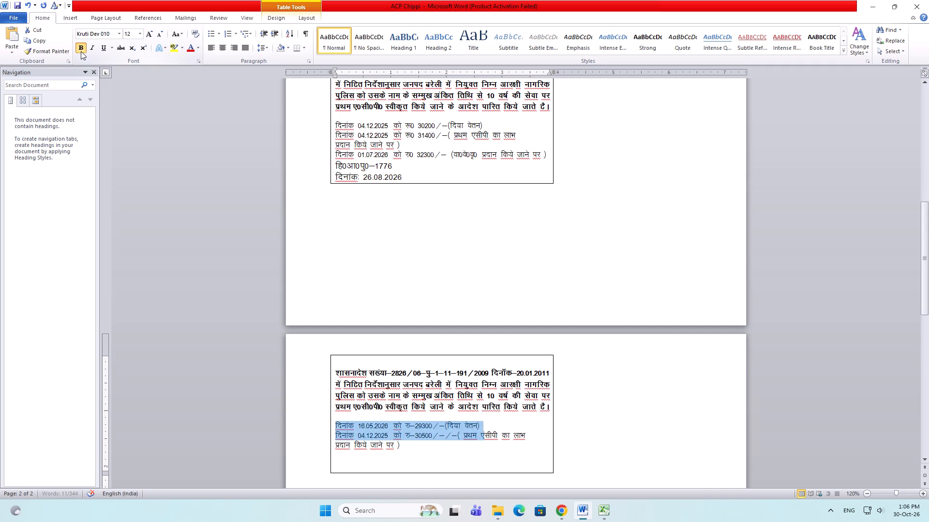
click(81, 51)
Add the label lines "हि0आ0पु0–" and "दिनांक–" below the pay lines, leaving their values blank.
click(398, 445)
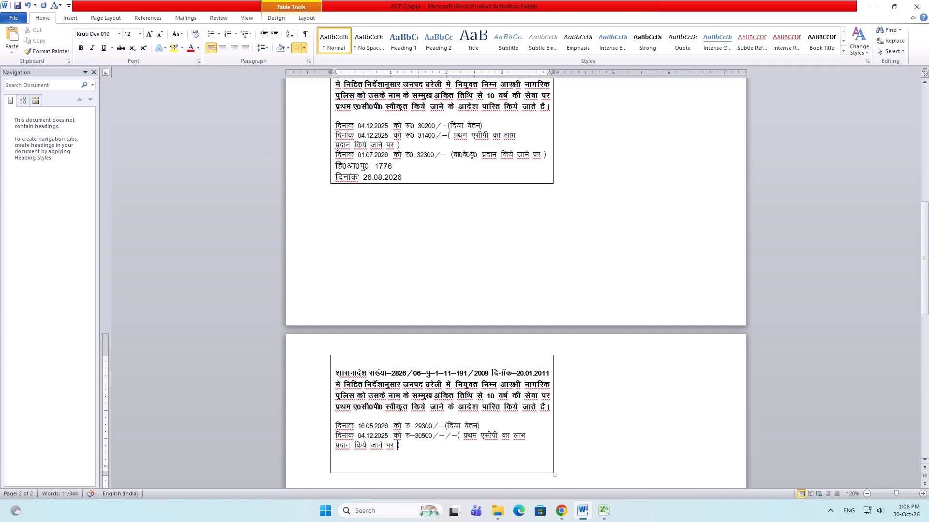
key(Right)
key(Return)
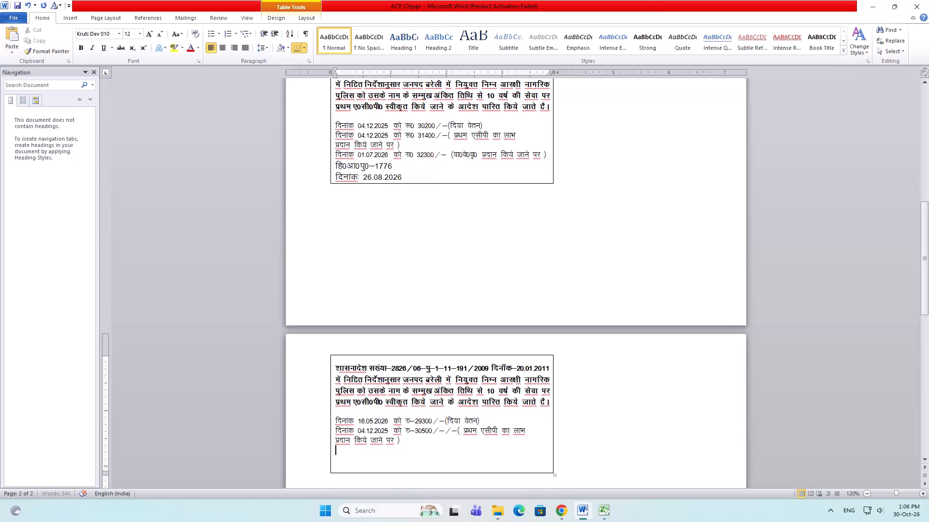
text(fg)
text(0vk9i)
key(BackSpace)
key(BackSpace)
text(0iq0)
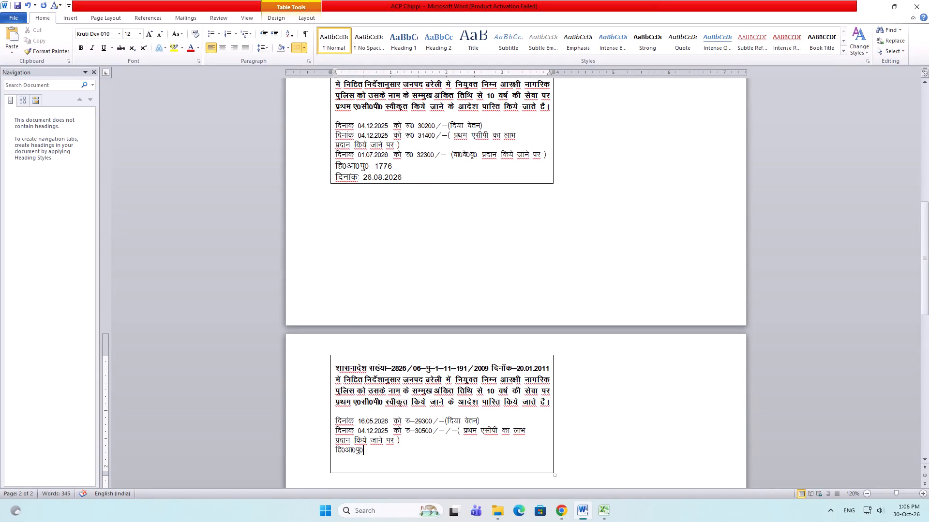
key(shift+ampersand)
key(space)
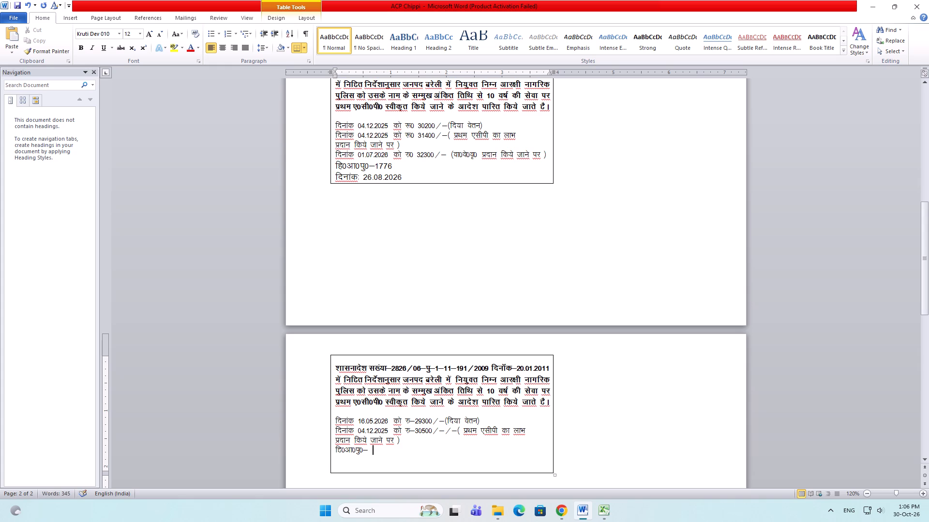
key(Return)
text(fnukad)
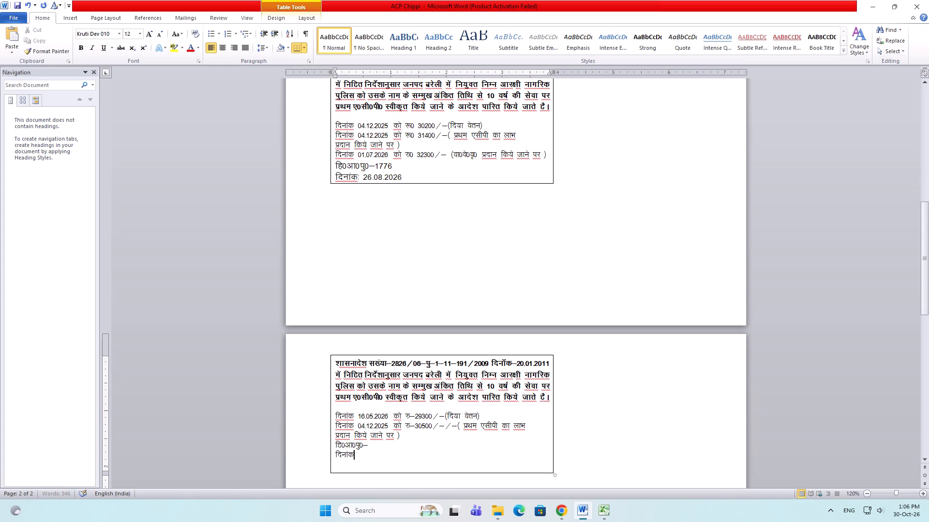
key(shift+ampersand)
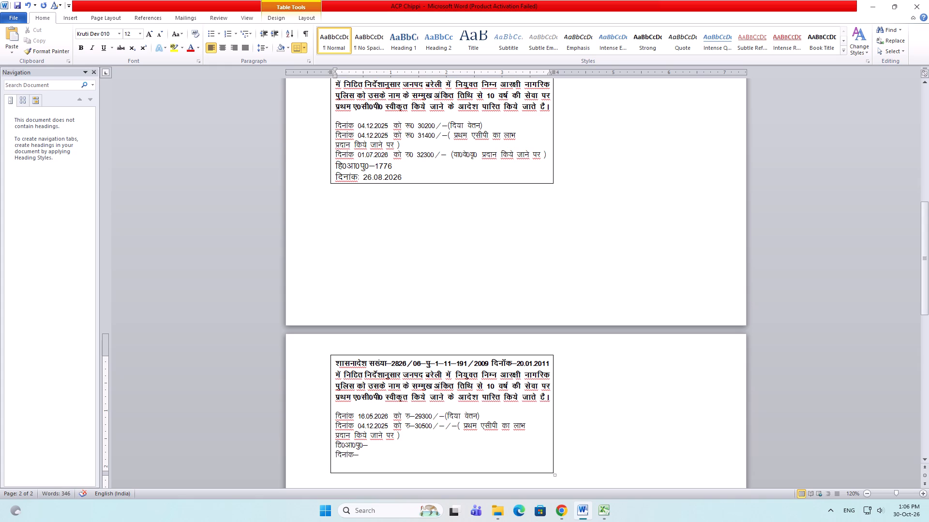
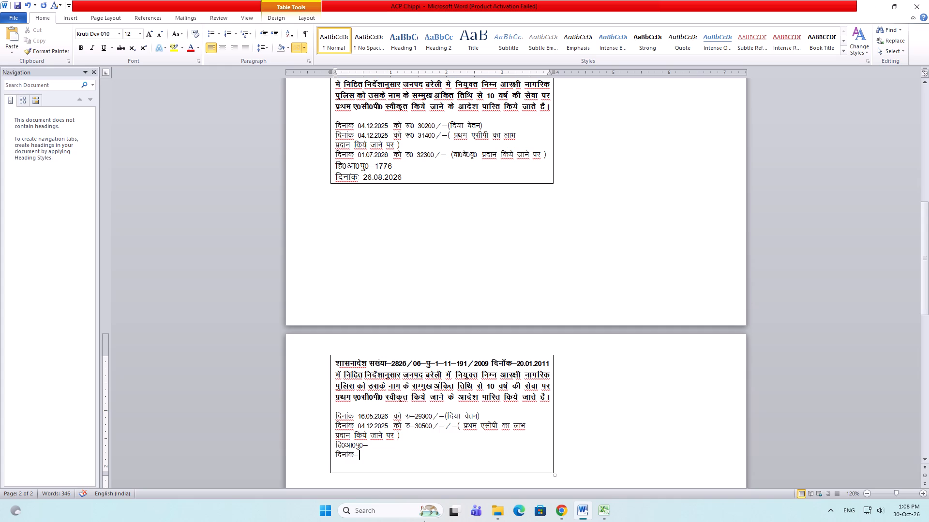
Fill the page 2 slip's label lines with order number 2006 and date 25.09.2026, taken from the 2016 BATCH 1ST ACP workbook.
key(alt+Tab)
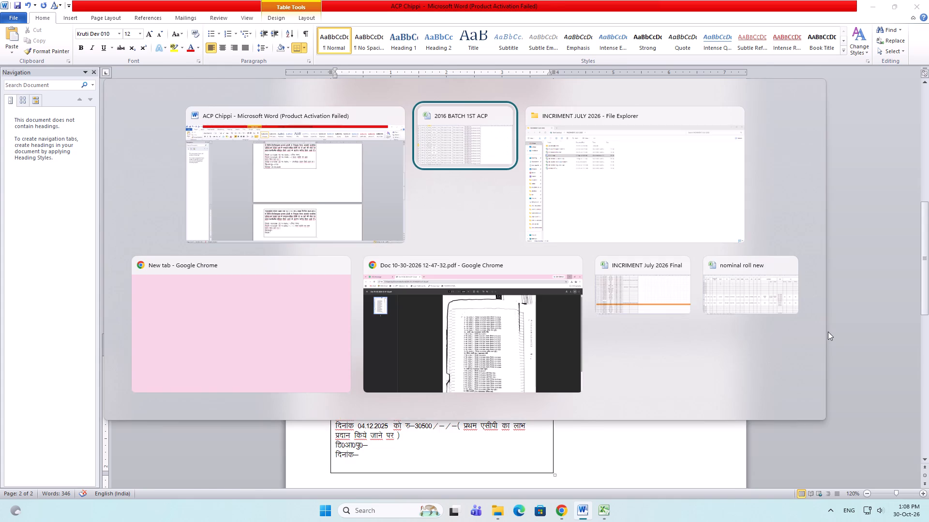
scroll(571, 187, up, 20)
scroll(571, 187, up, 16)
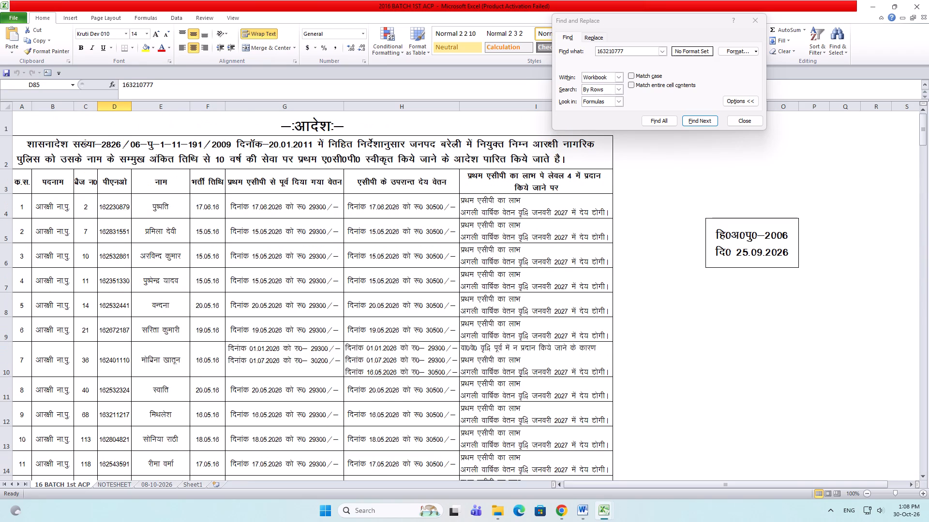
key(alt+Tab)
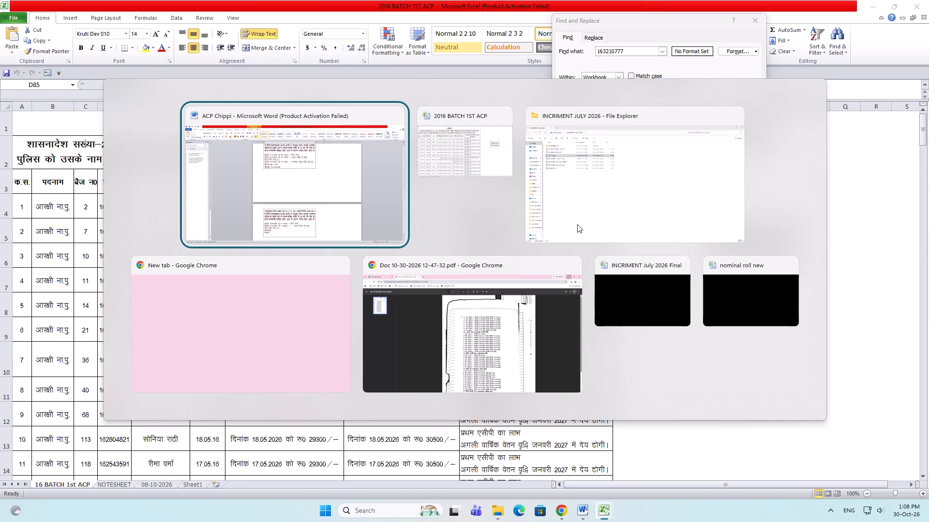
drag(360, 447, 369, 449)
click(370, 449)
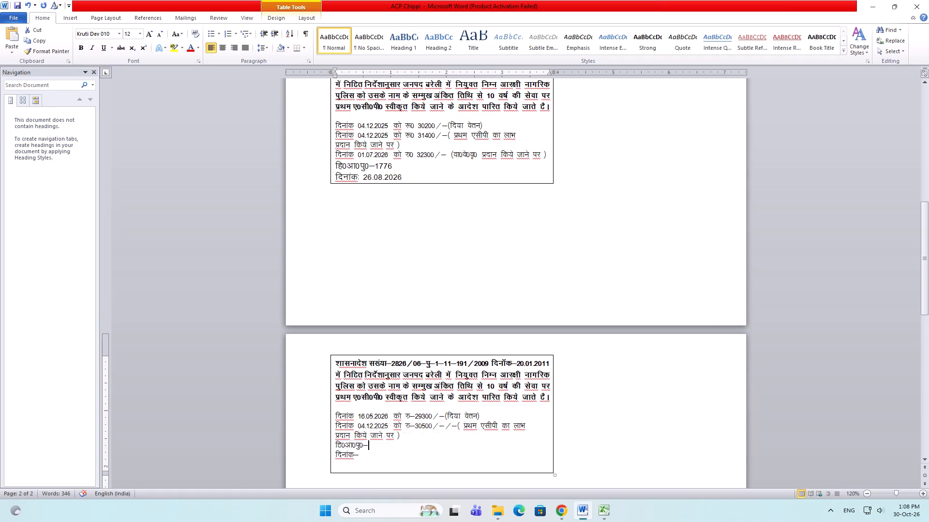
text(2006)
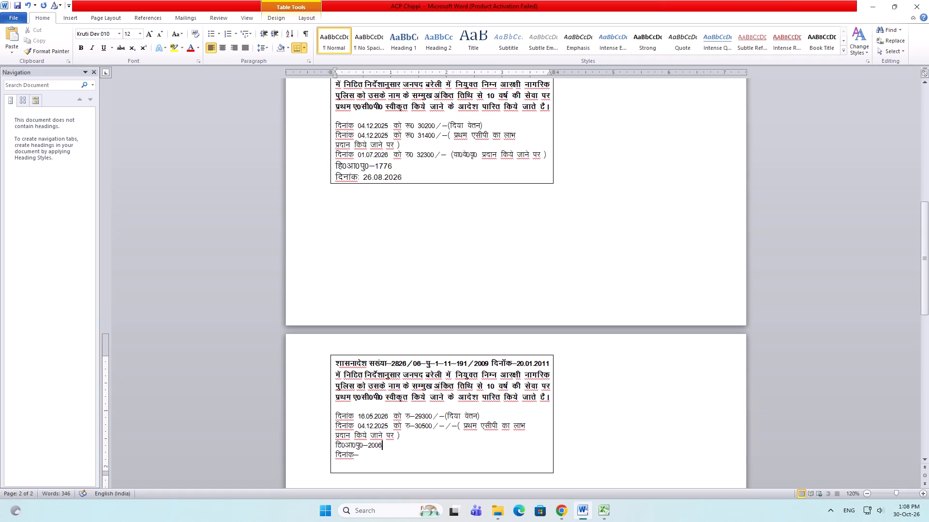
click(365, 453)
text(25-)
text(09-2026)
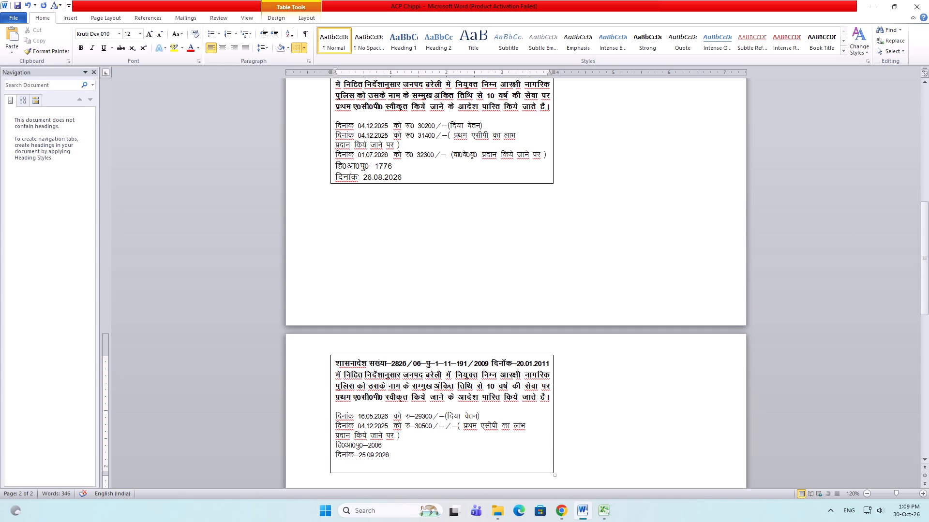
Add the signature lines "व0पु0अ0" and "जनपद बरेली।" below the date line of the page 2 slip.
click(498, 461)
key(o)
text(0iq0v0)
key(Return)
text(tui)
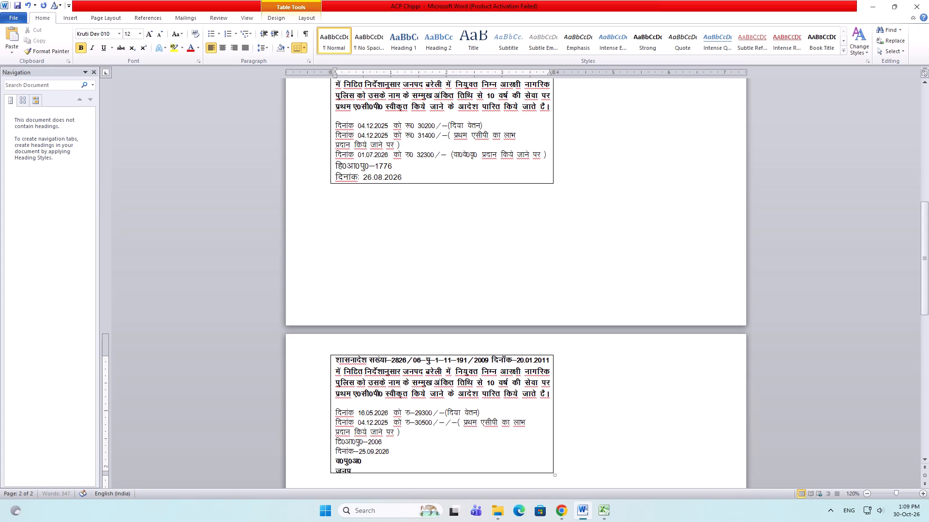
key(space)
key(BackSpace)
text(n cjsyhA)
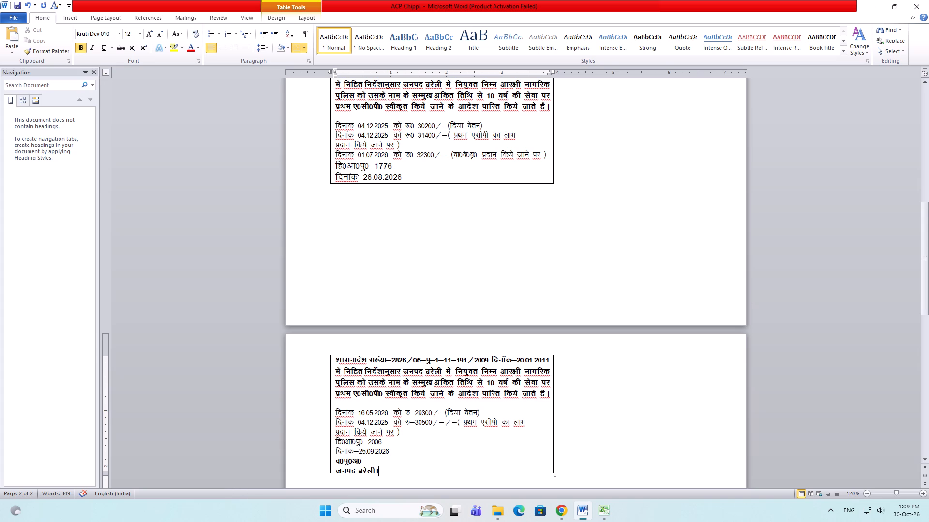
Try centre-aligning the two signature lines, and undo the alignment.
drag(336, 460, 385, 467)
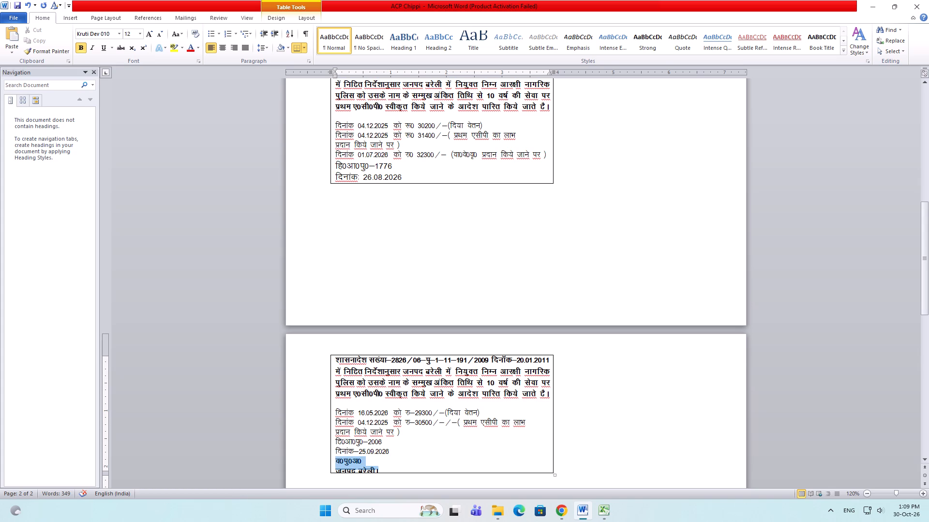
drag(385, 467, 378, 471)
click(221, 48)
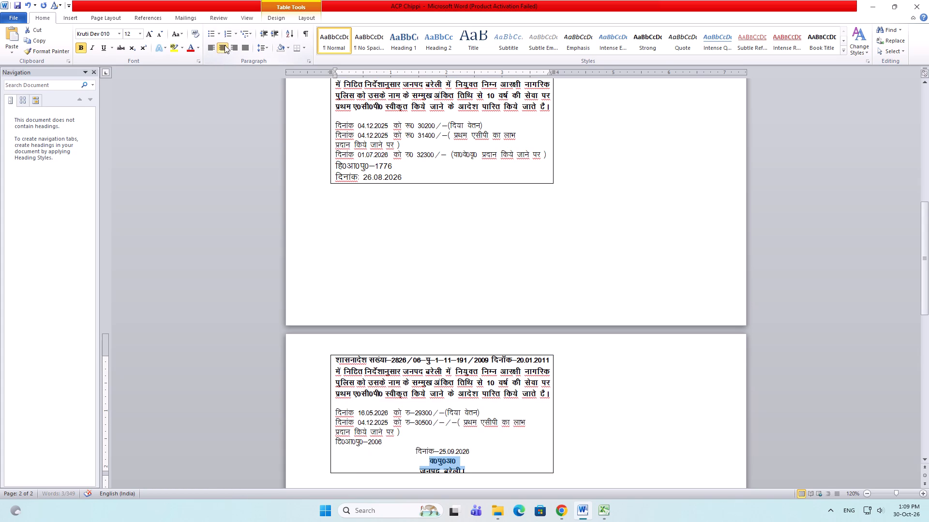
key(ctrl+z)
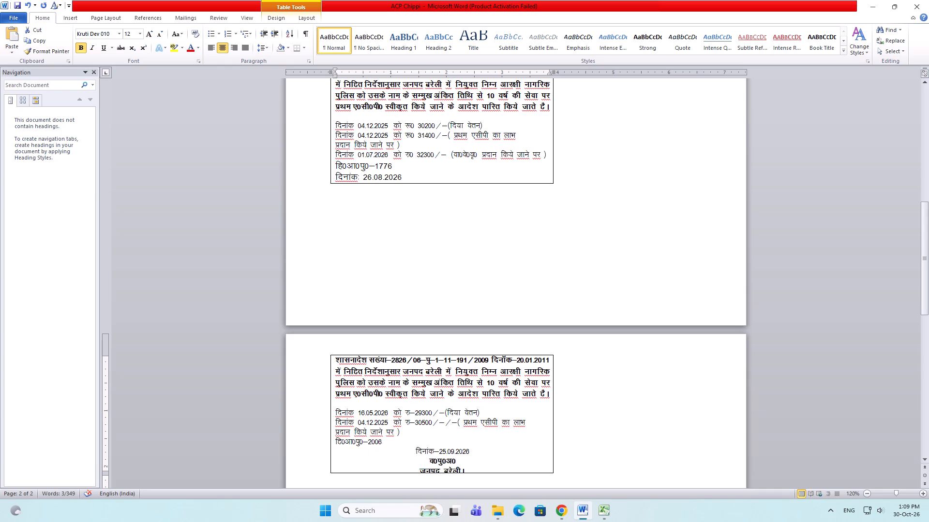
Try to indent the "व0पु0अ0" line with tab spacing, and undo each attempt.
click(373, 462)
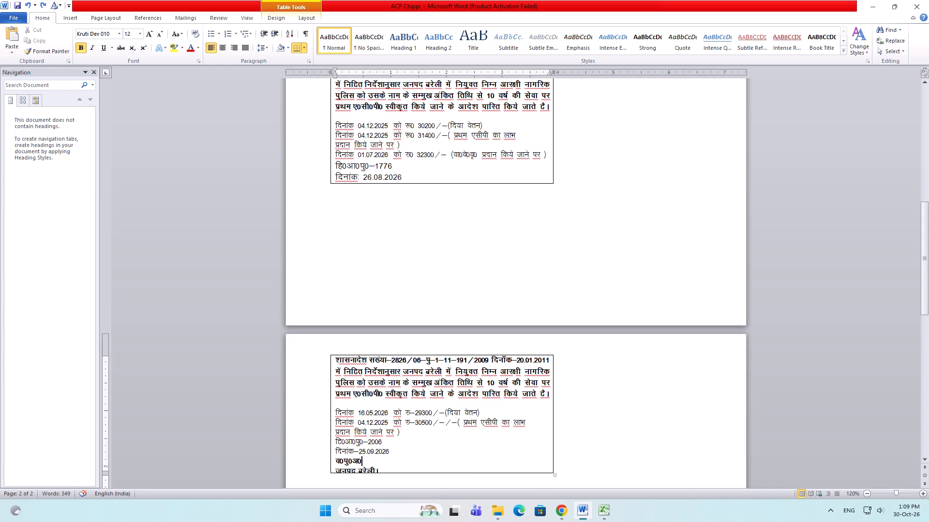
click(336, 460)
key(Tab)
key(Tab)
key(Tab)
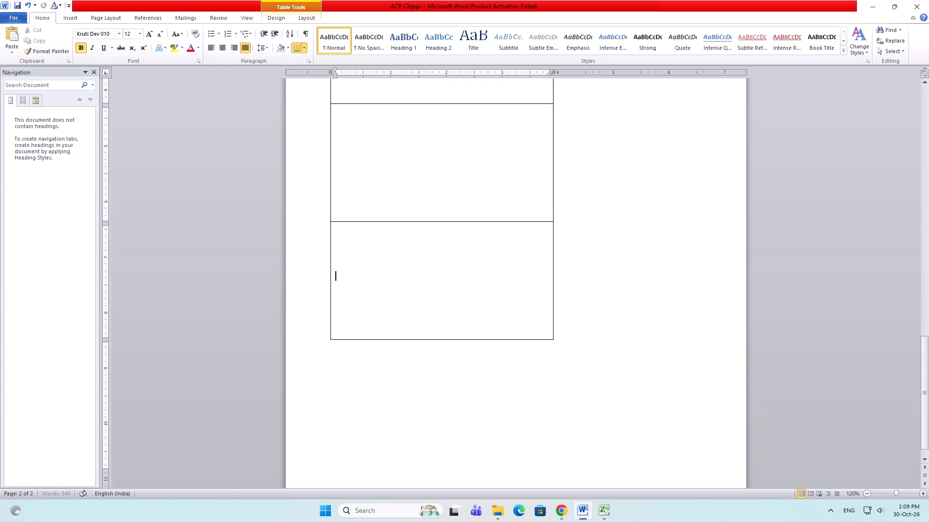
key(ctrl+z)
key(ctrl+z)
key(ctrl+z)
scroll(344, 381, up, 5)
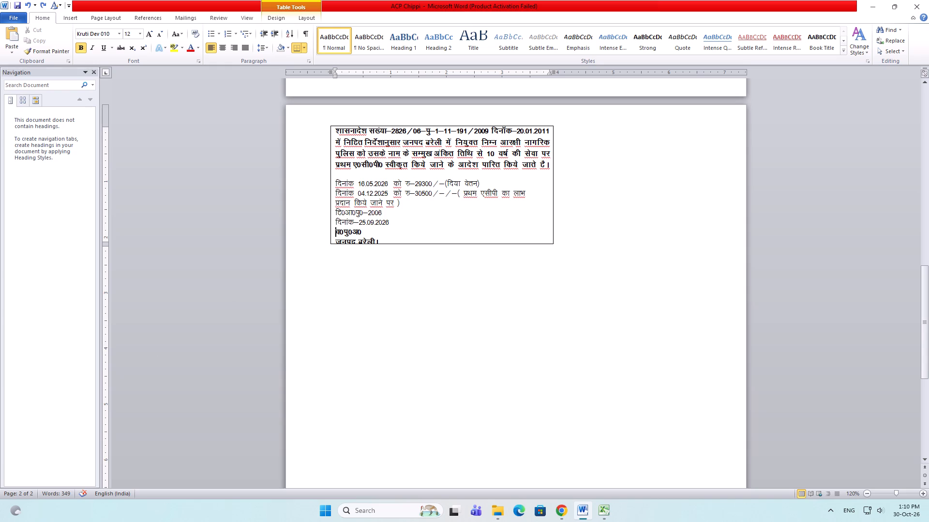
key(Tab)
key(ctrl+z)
Move "व0पु0अ0" toward the right edge of the slip by padding it with leading spaces.
key(space)
key(space)
key(space)
key(space)
key(space)
key(space)
key(space)
key(space)
key(space)
key(space)
key(space)
key(space)
key(space)
key(space)
key(space)
key(space)
key(space)
key(space)
key(space)
key(space)
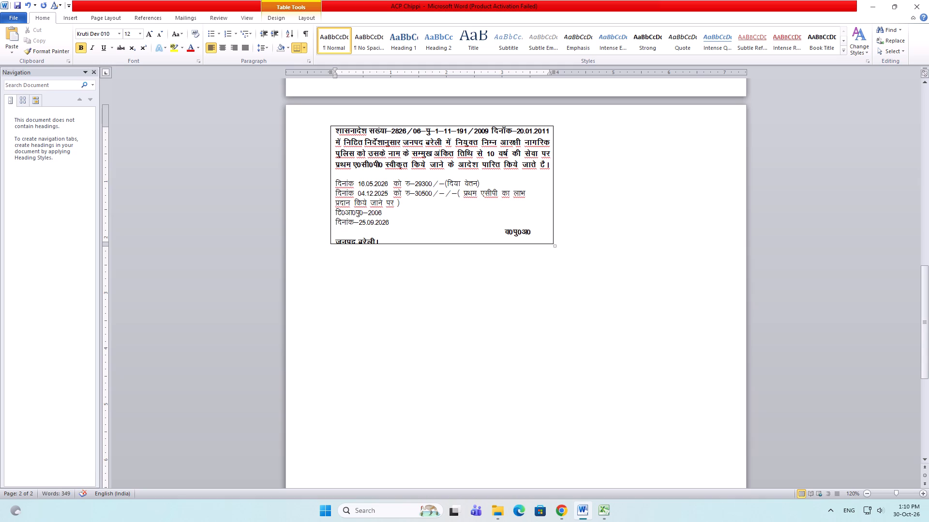
Increase the slip's row height slightly so that the last signature line fits inside the box.
drag(447, 243, 449, 250)
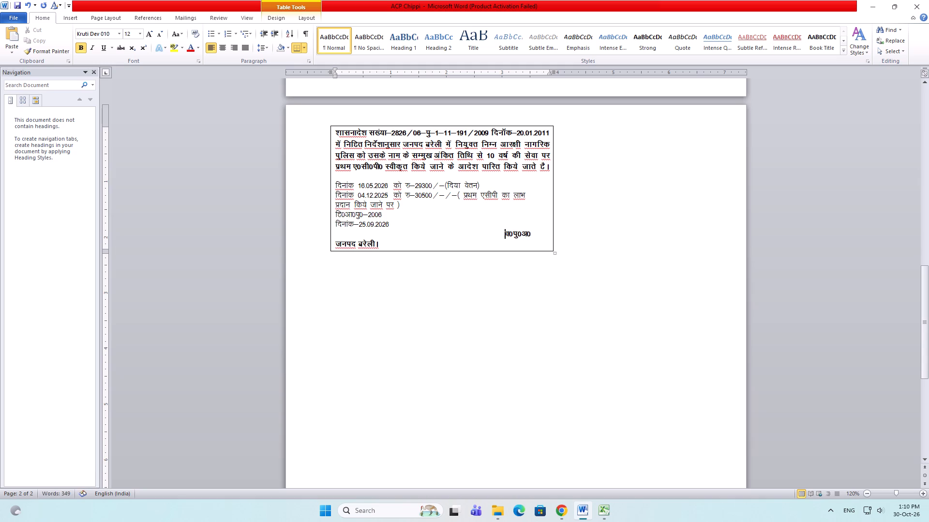
Shift "जनपद बरेली।" with leading spaces so it sits centred beneath "व0पु0अ0".
click(336, 243)
key(space)
key(space)
key(space)
key(space)
key(space)
key(space)
key(space)
key(space)
key(space)
key(space)
key(space)
key(space)
key(space)
key(space)
key(space)
key(space)
key(space)
key(space)
key(space)
key(space)
key(space)
key(space)
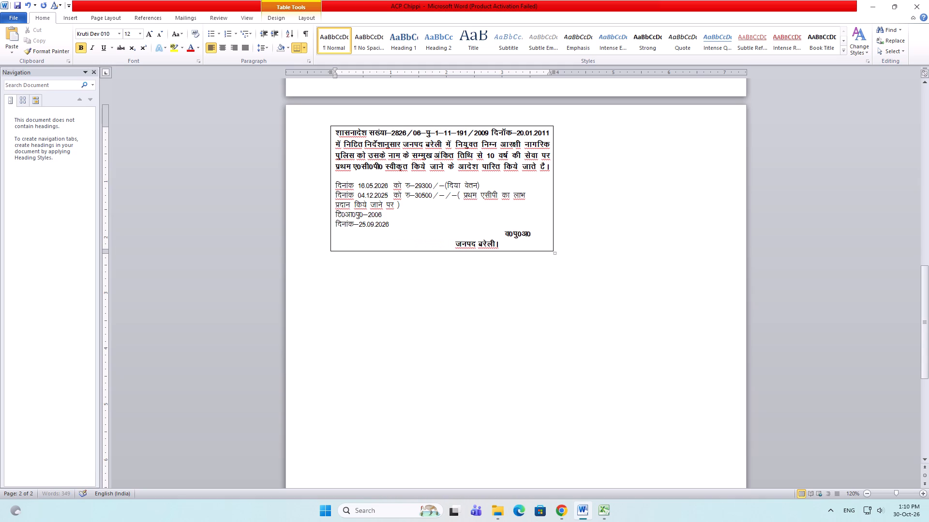
key(space)
key(space)
key(space)
key(space)
key(space)
key(space)
key(space)
key(space)
key(space)
key(space)
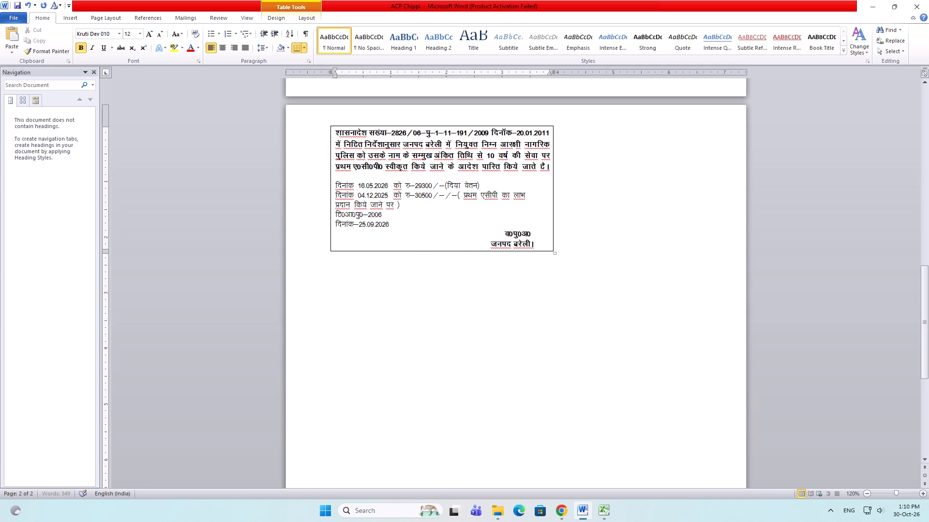
key(space)
Add a new empty table row below the finished slip on page 2.
click(448, 163)
scroll(449, 162, up, 3)
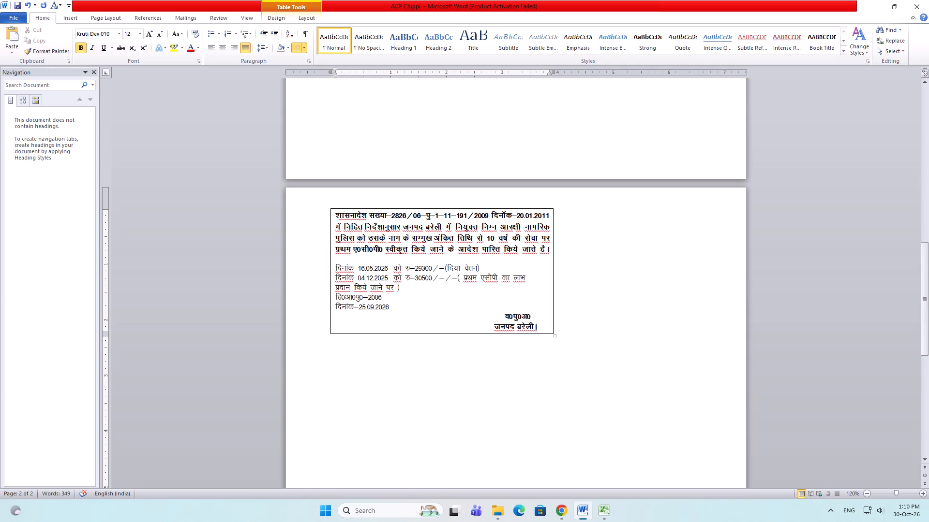
key(Tab)
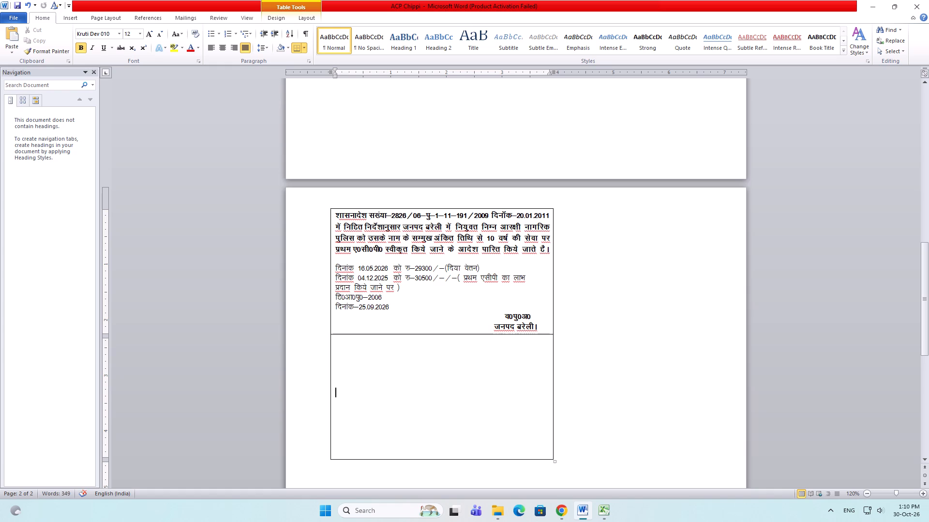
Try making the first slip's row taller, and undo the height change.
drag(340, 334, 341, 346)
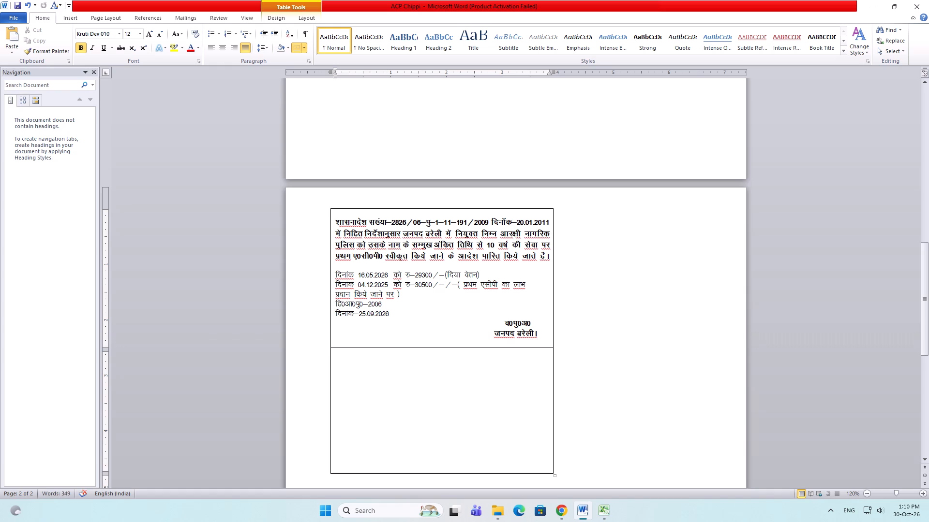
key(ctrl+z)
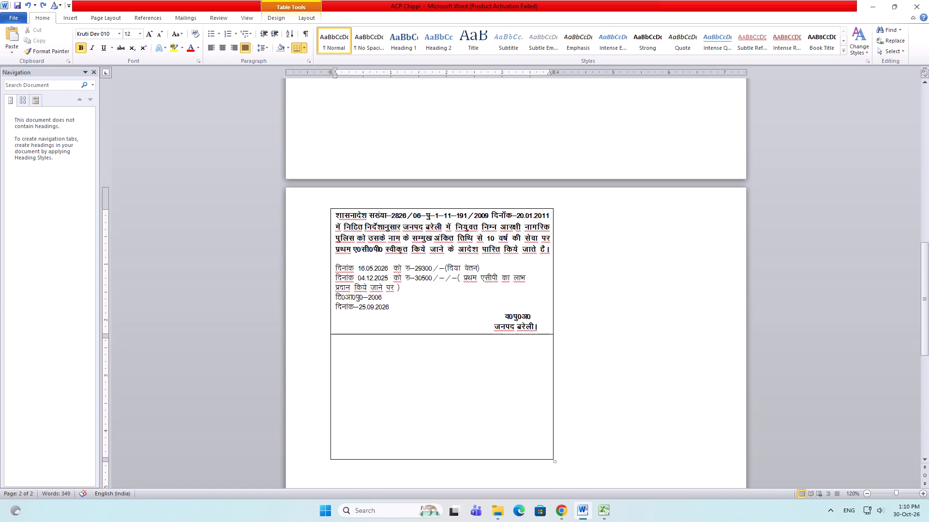
Copy the complete slip text, from the order paragraph to the signature lines, into the new row below.
drag(336, 214, 517, 302)
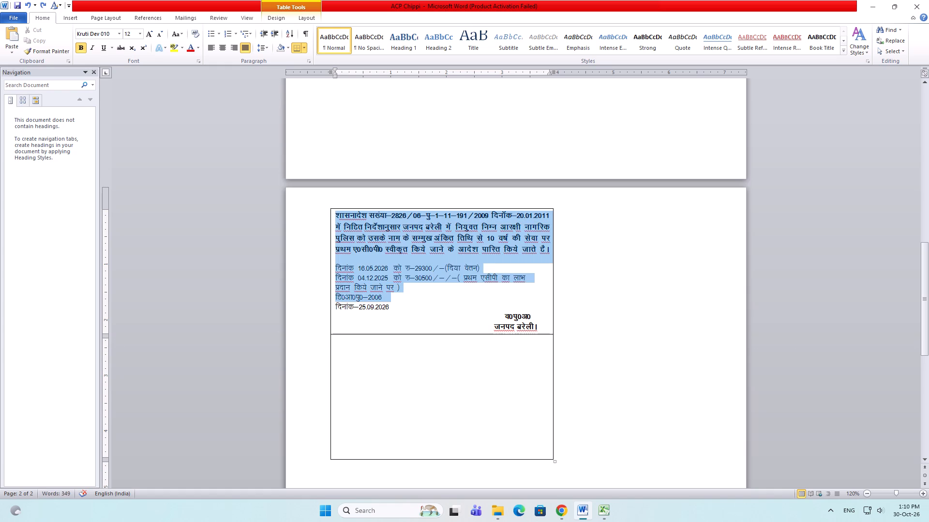
drag(517, 302, 552, 328)
key(ctrl+c)
click(448, 363)
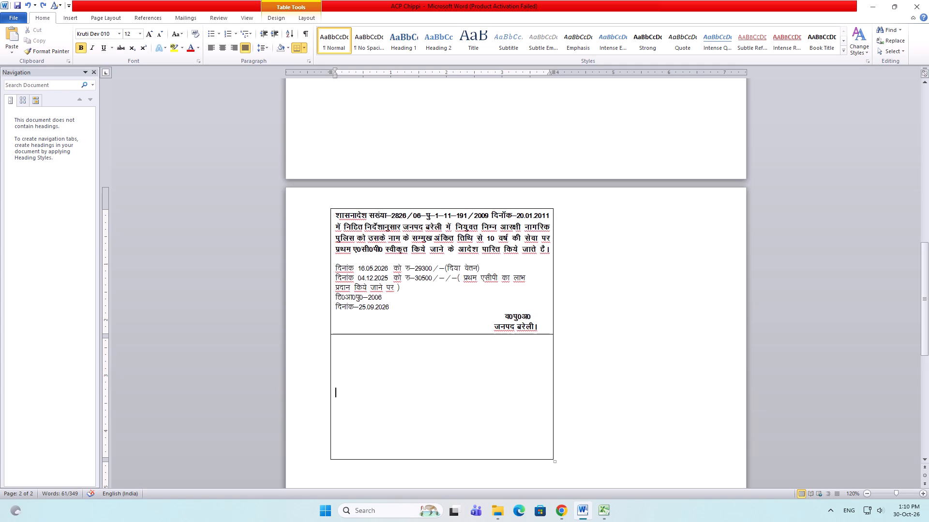
key(ctrl+v)
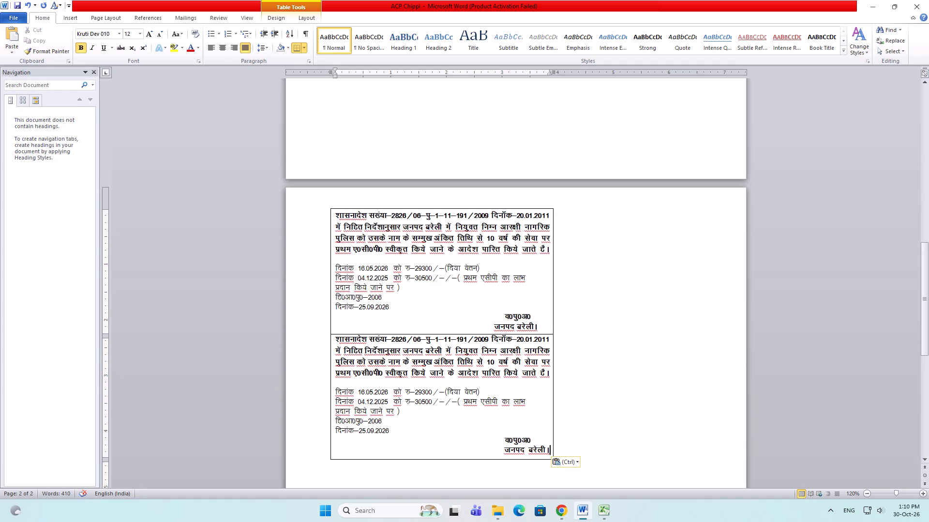
Print only the current page, page 2, as one copy on the Brother DCP-B7535DW printer.
key(ctrl+p)
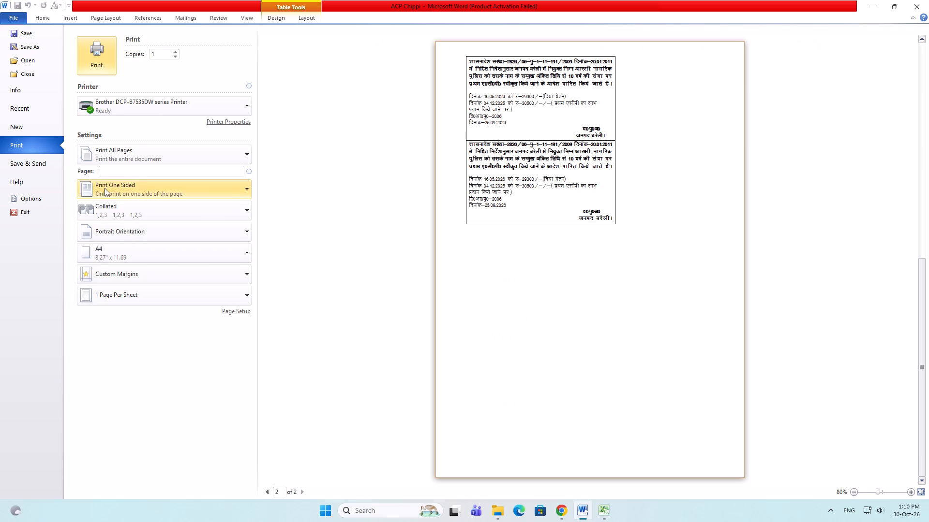
click(108, 156)
click(123, 223)
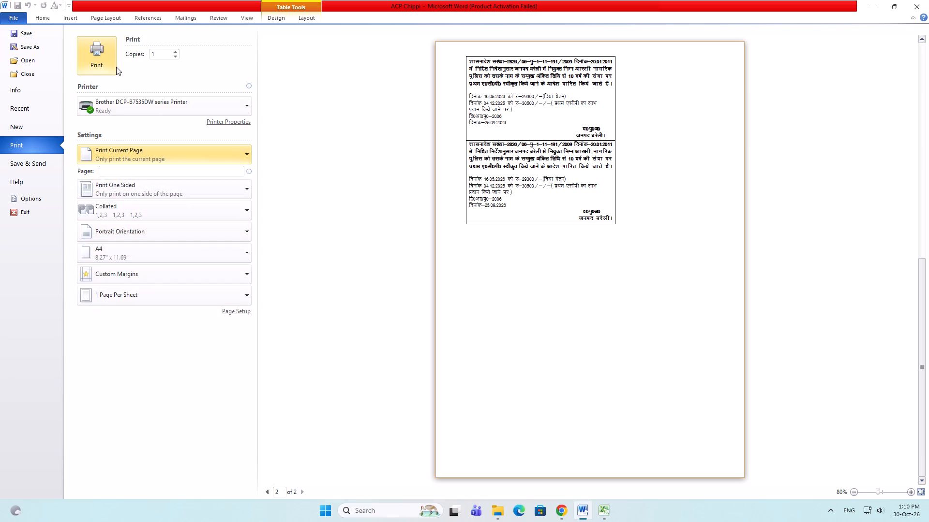
click(104, 67)
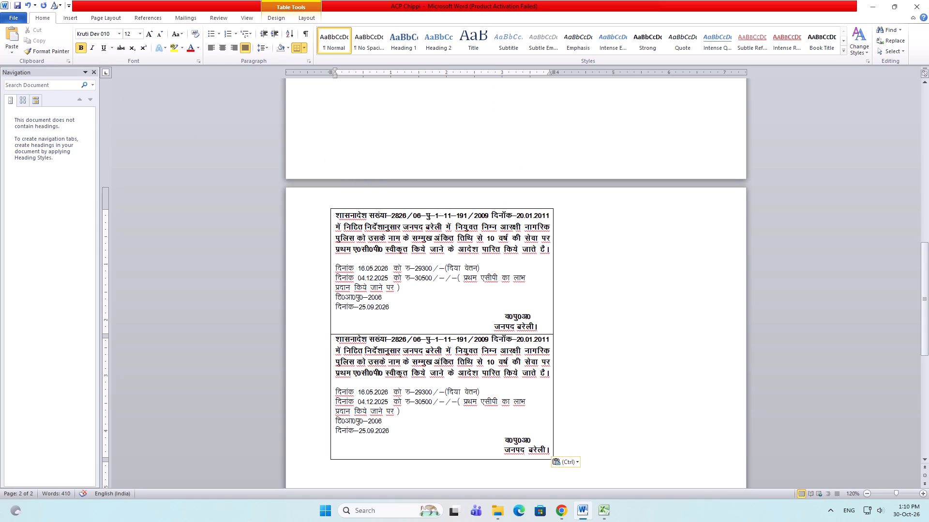